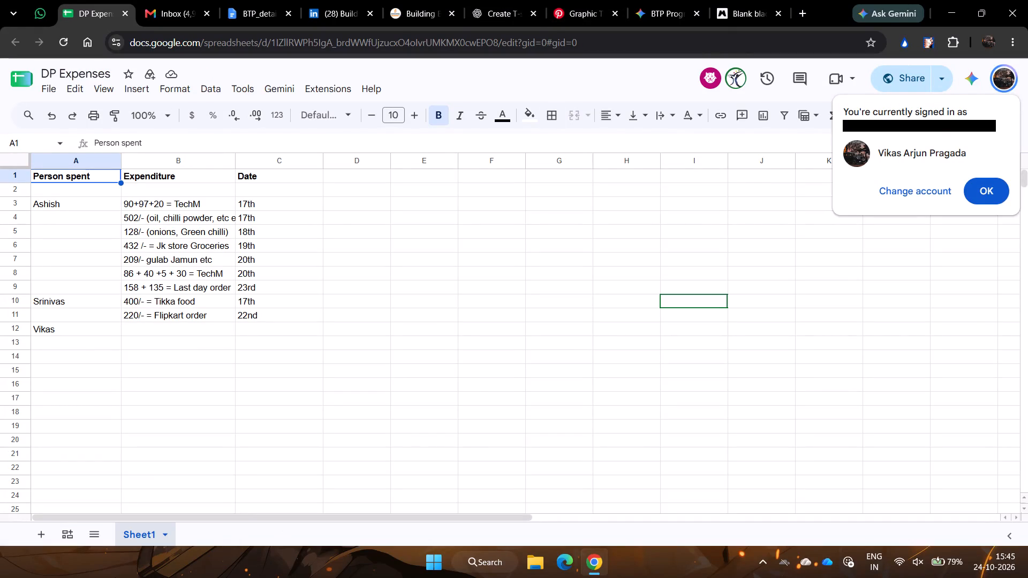
Launch Spotify, dismiss the signed-in account notice over the spreadsheet, and bring the Spotify window forward.
type("spo")
key("Return")
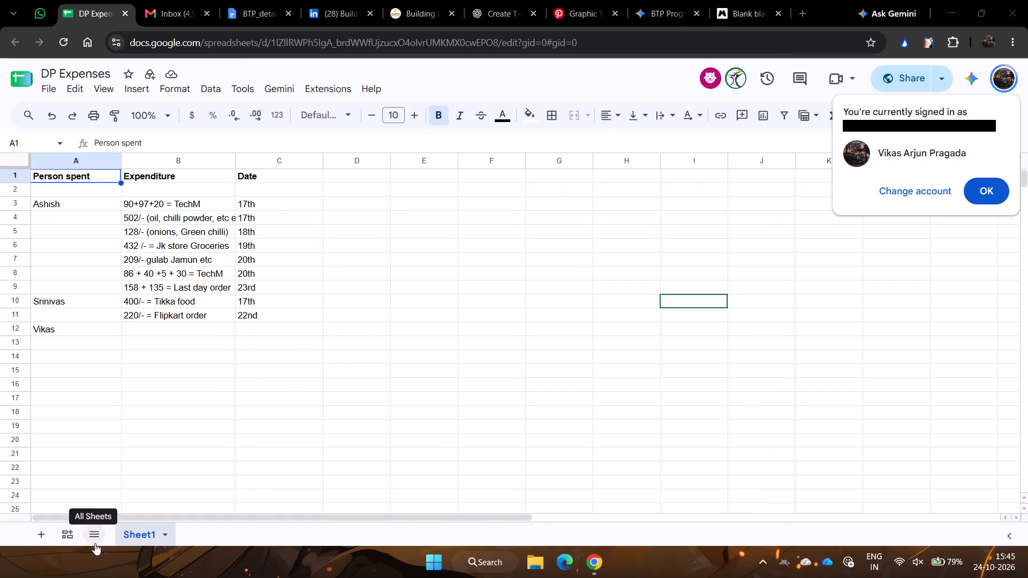
left_click(988, 192)
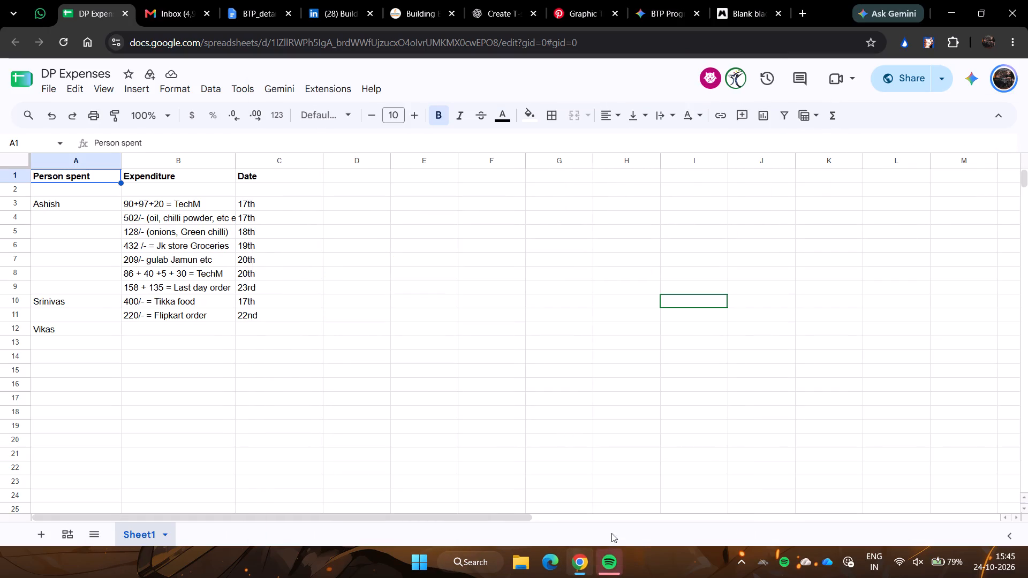
left_click(609, 565)
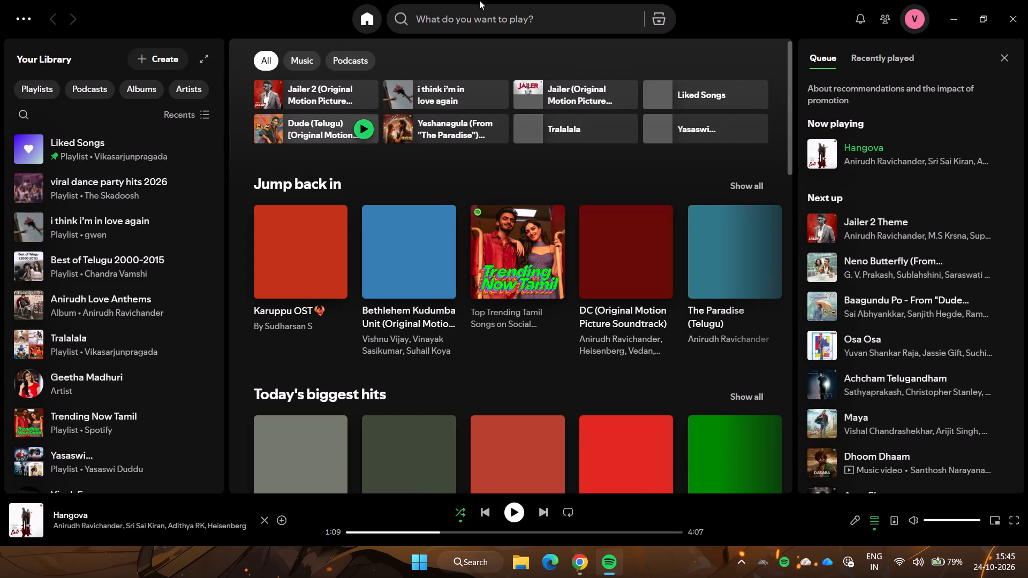
Search for "bhaje", choose the bhaja govindam suggestion, play Bhaja Govindam (From "Reality"), and return to the DP Expenses spreadsheet.
left_click(461, 9)
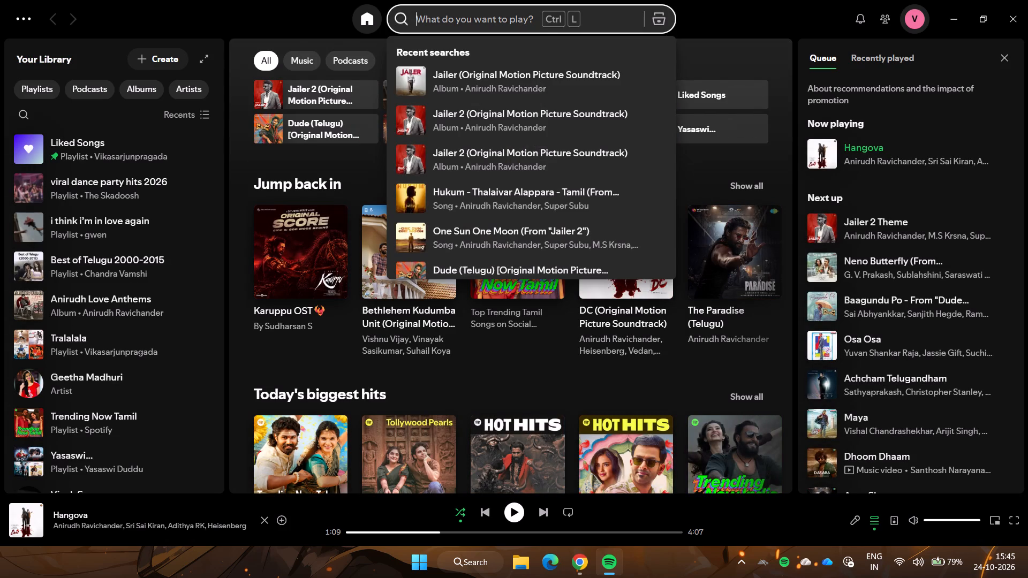
type("bhaje")
key("space")
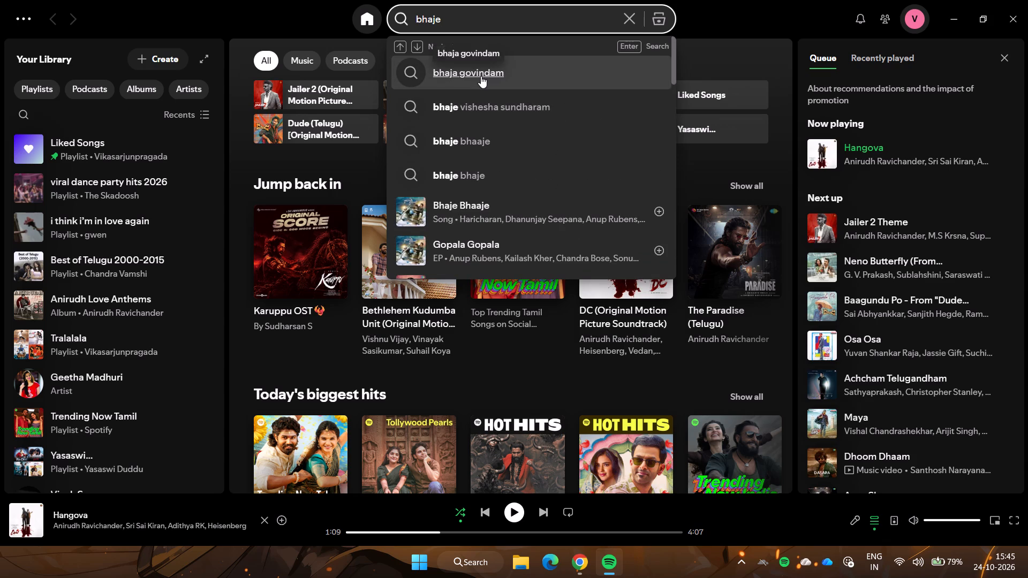
scroll(481, 76, "down", 1)
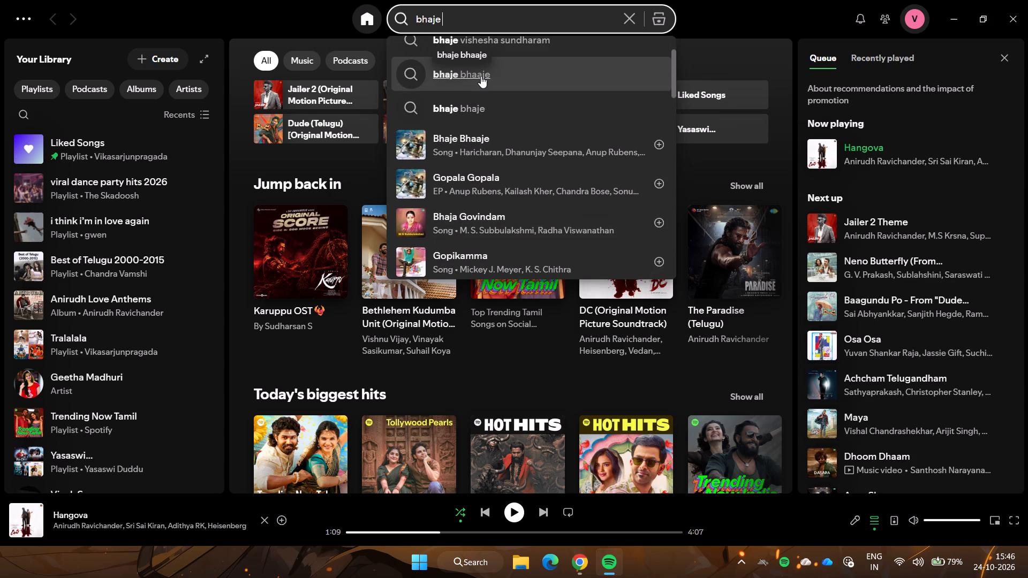
scroll(481, 76, "up", 3)
left_click(477, 73)
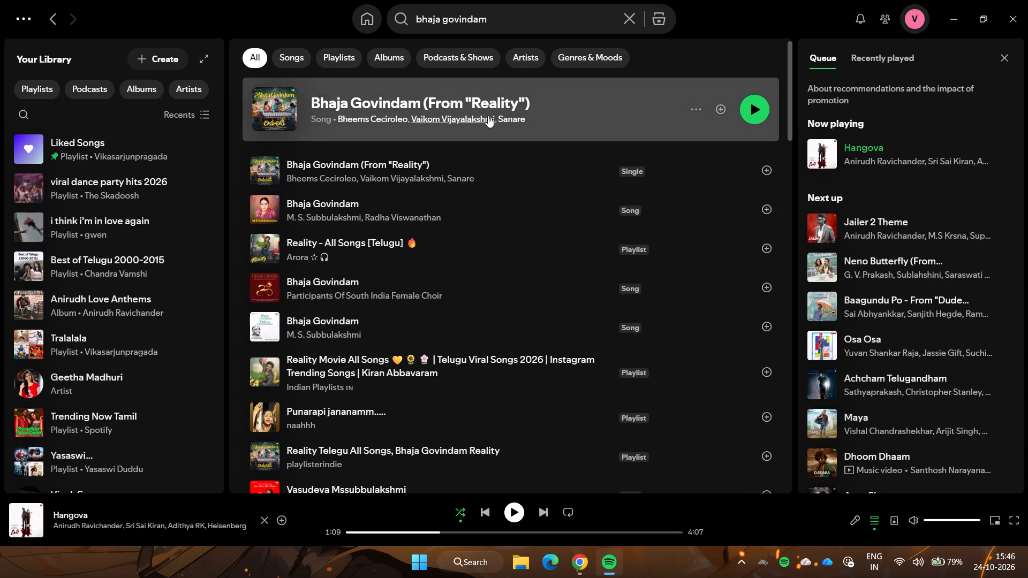
left_click(764, 105)
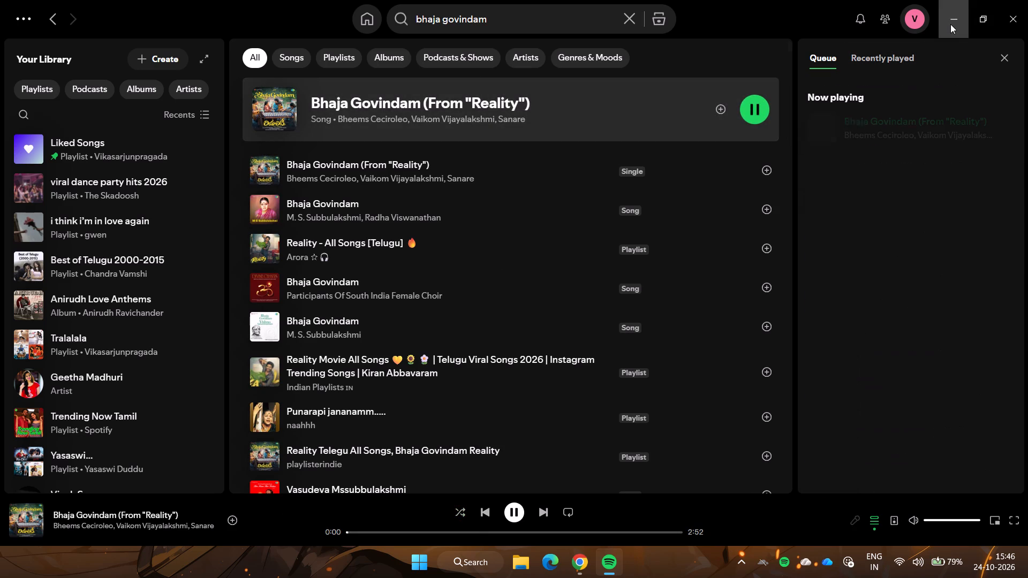
left_click(950, 24)
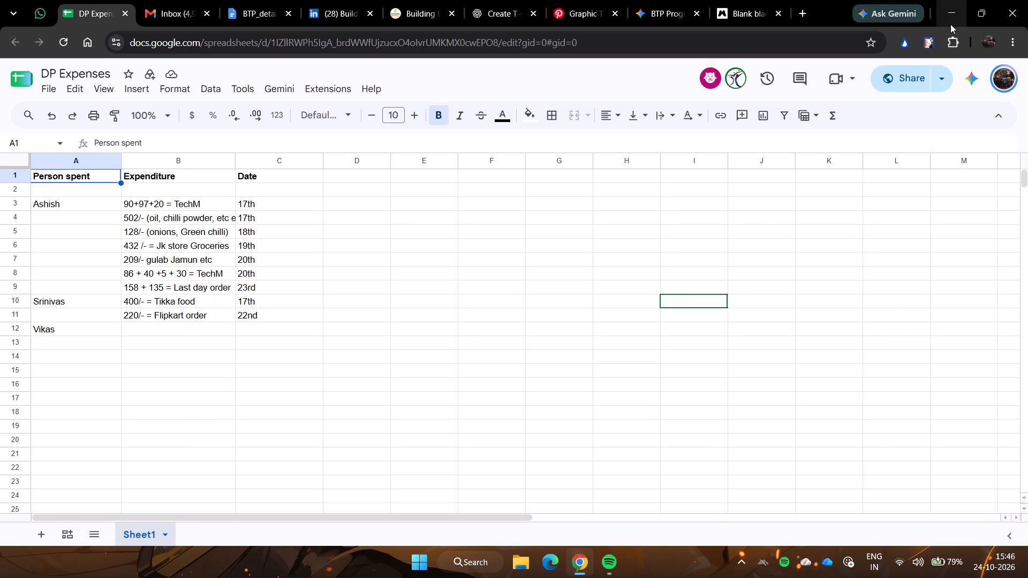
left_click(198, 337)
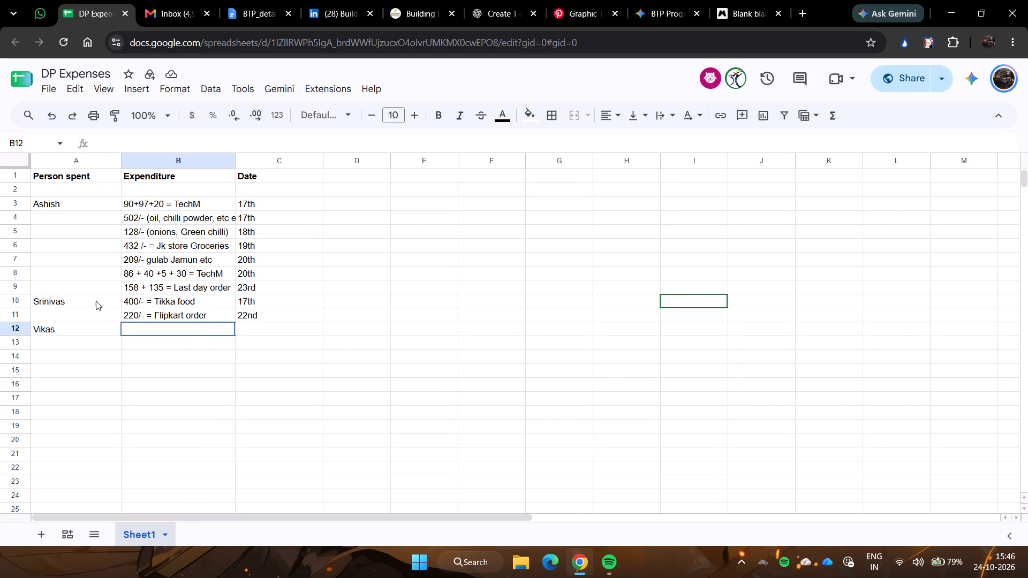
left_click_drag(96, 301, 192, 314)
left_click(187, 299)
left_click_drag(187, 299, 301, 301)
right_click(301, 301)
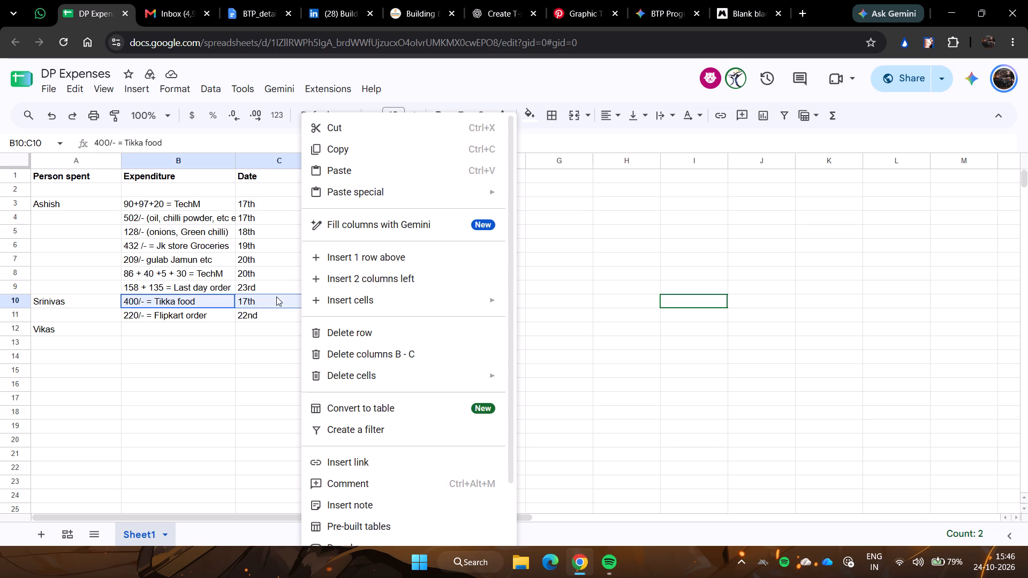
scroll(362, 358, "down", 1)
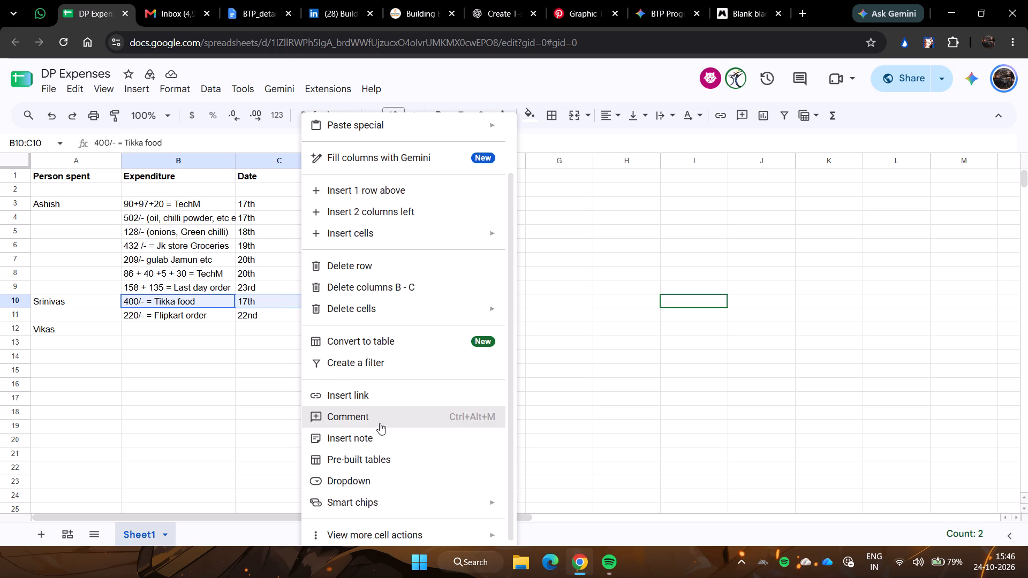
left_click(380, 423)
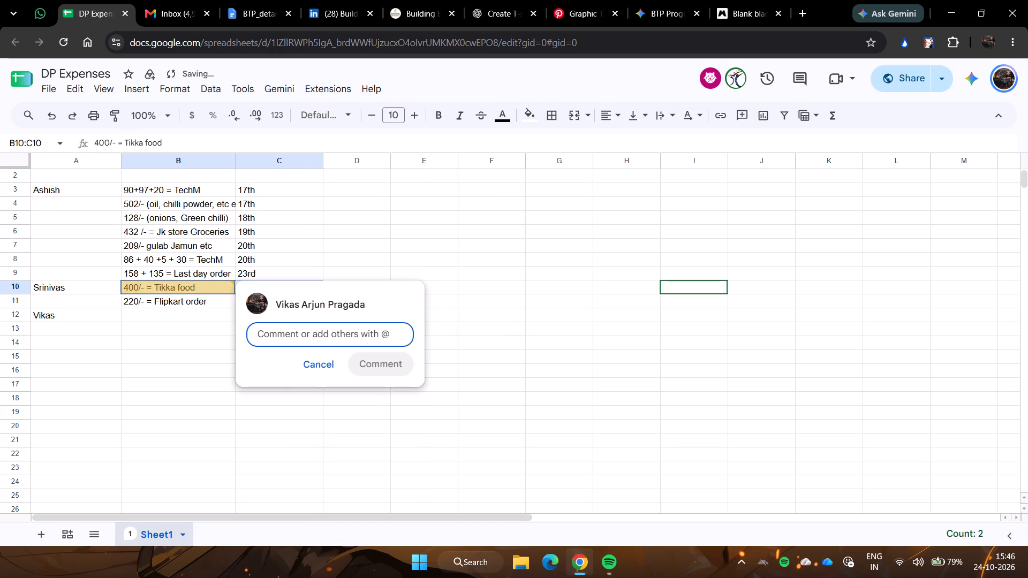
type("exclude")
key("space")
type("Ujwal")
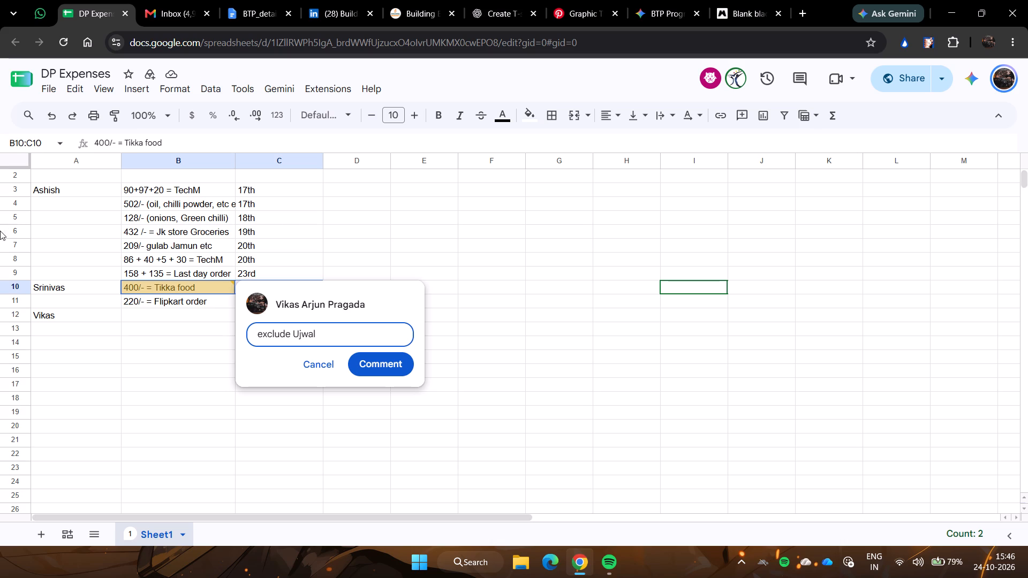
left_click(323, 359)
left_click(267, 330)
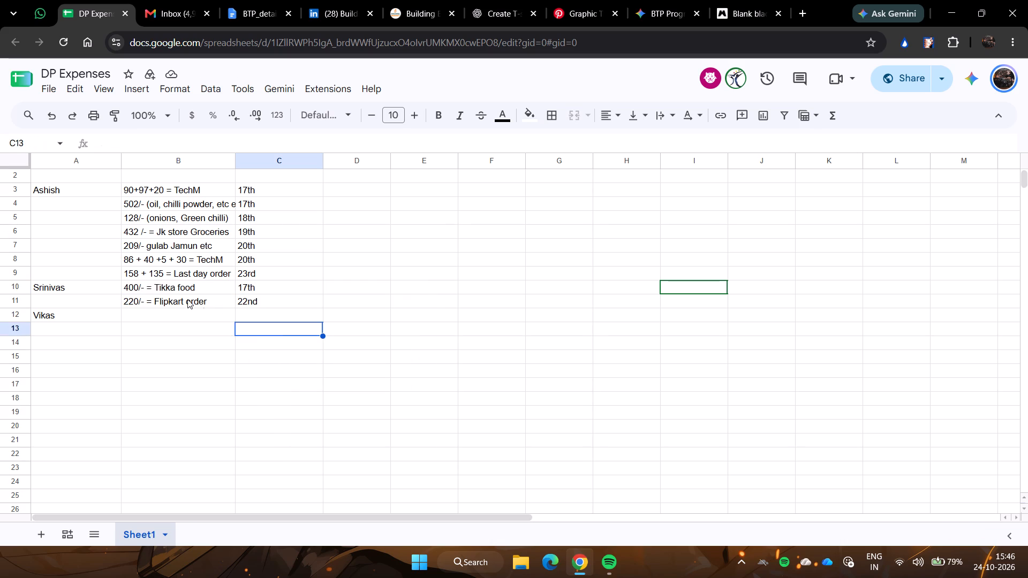
Move the Tikka food expense and its date from B10:C10 to E10:F10.
left_click_drag(137, 286, 250, 286)
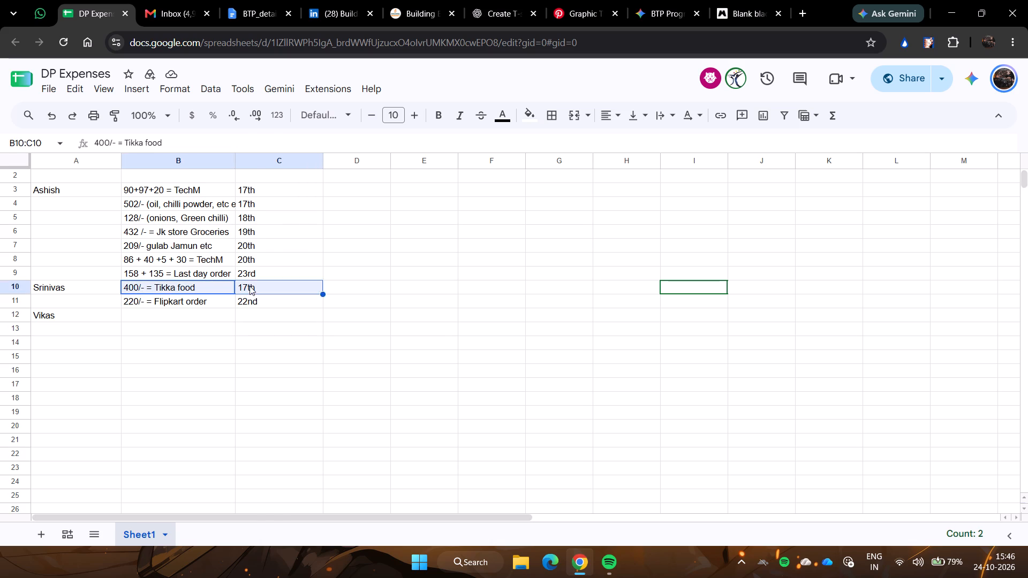
right_click(250, 286)
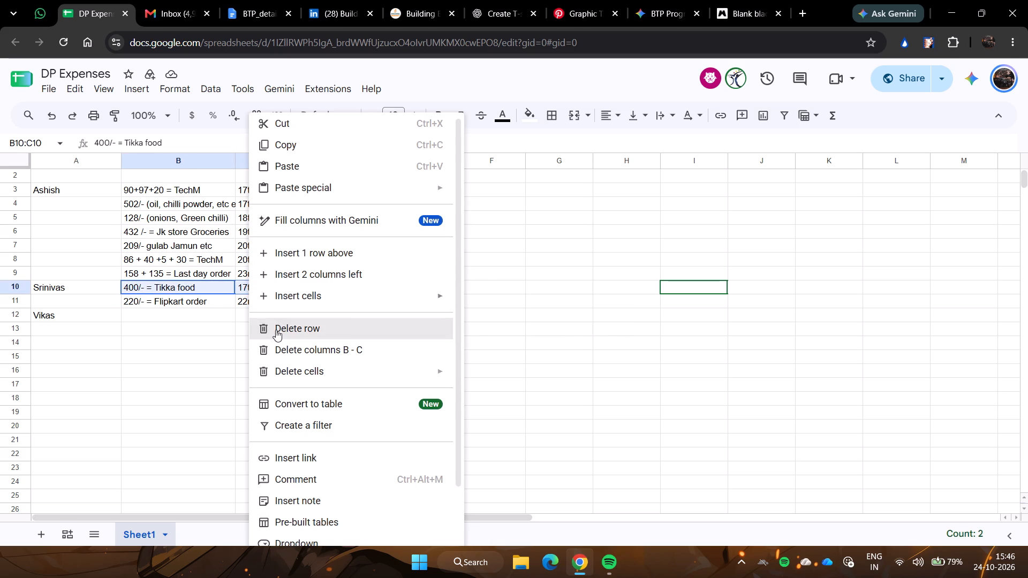
left_click(171, 287)
left_click(248, 300)
left_click_drag(180, 284, 186, 285)
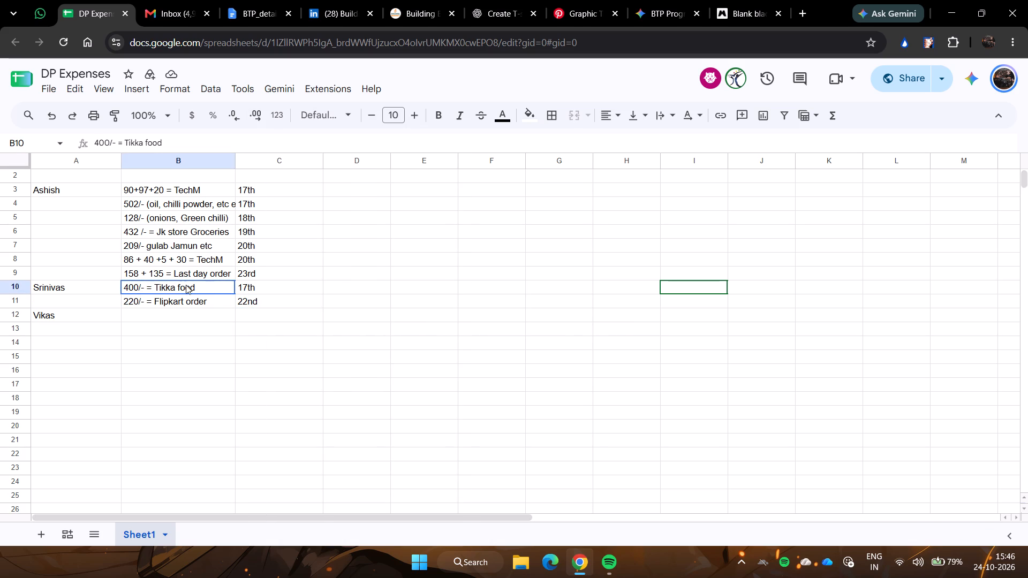
left_click_drag(186, 285, 259, 293)
key("ctrl+x")
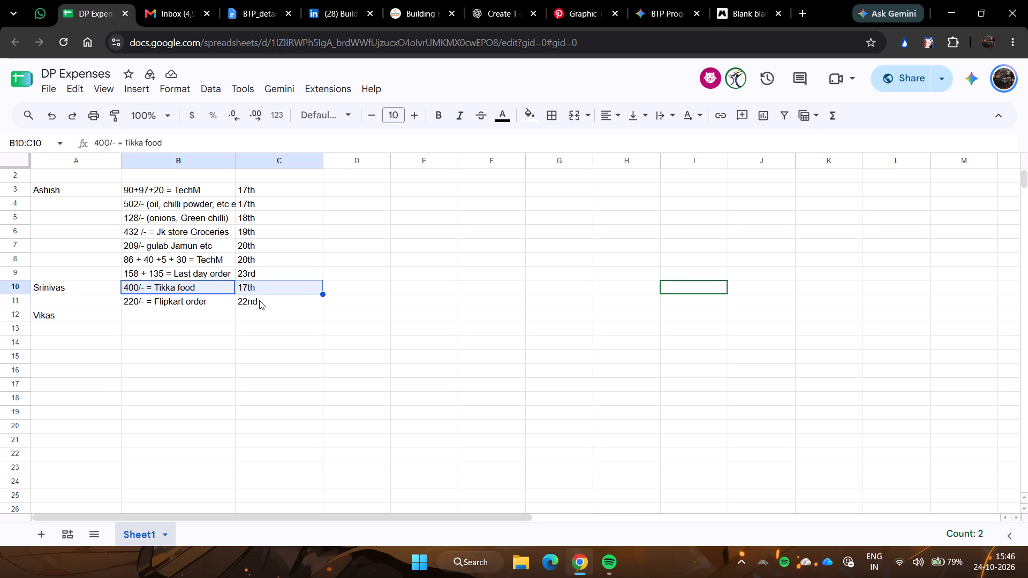
left_click(439, 287)
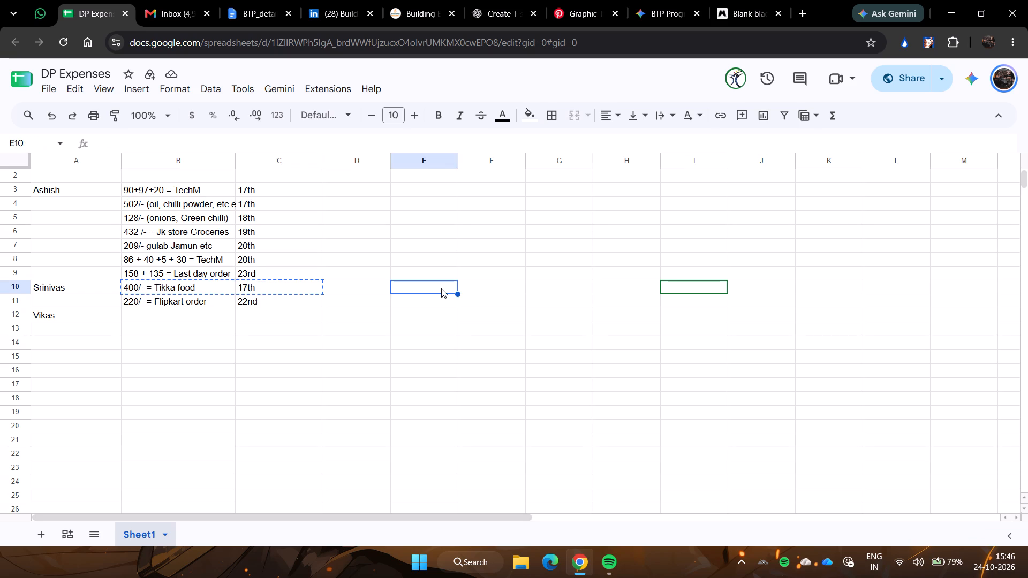
key("ctrl+v")
left_click(465, 307)
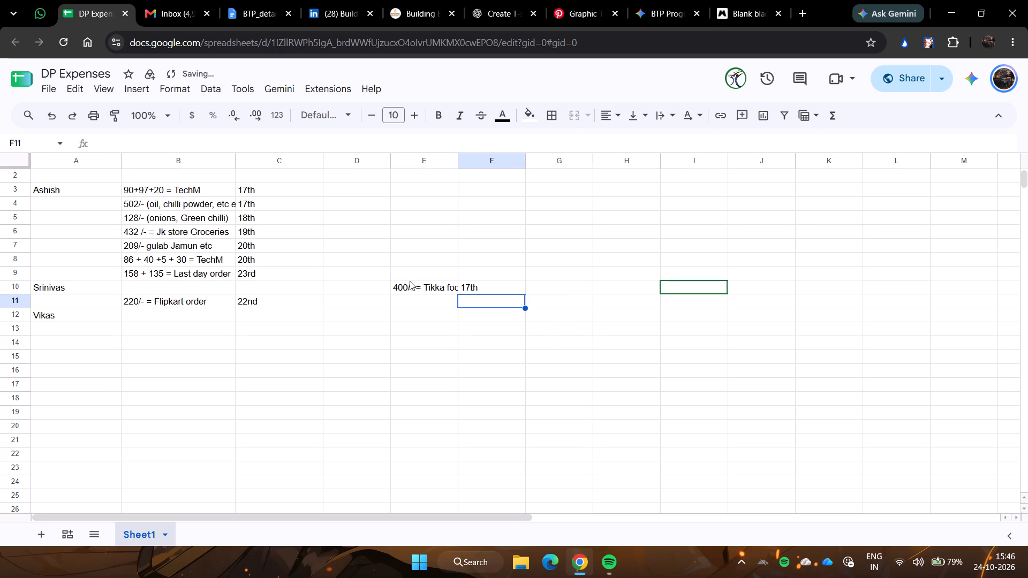
Delete the emptied cells B10:C10 and shift the cells below up.
left_click_drag(136, 283, 264, 286)
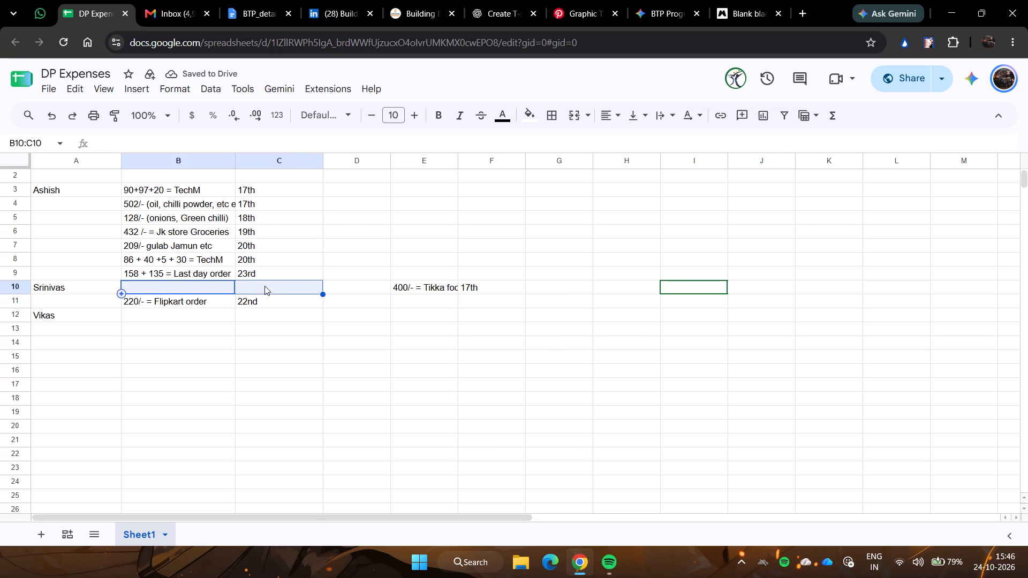
left_click_drag(264, 286, 265, 286)
right_click(263, 286)
left_click(320, 376)
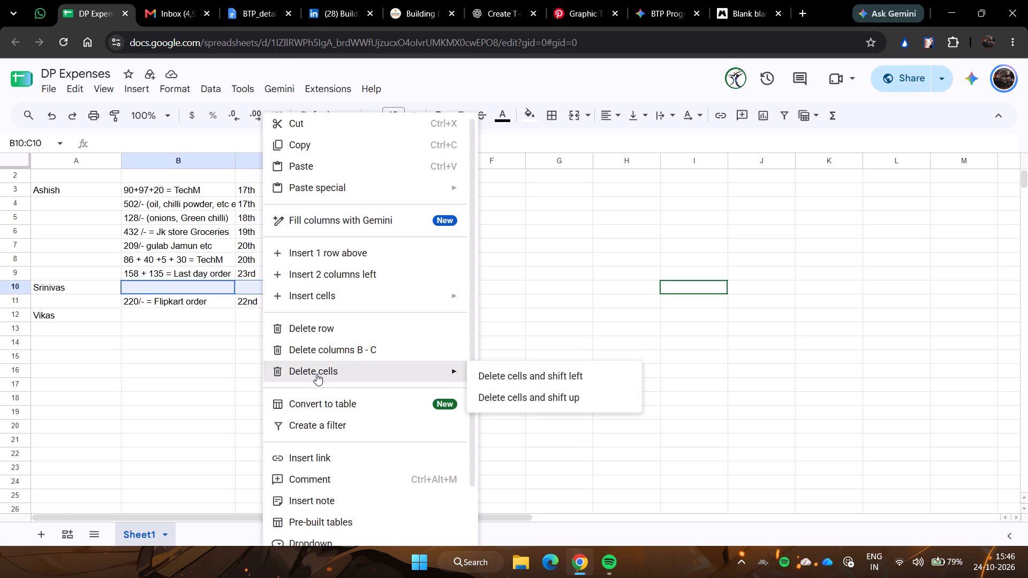
left_click(511, 393)
left_click(380, 284)
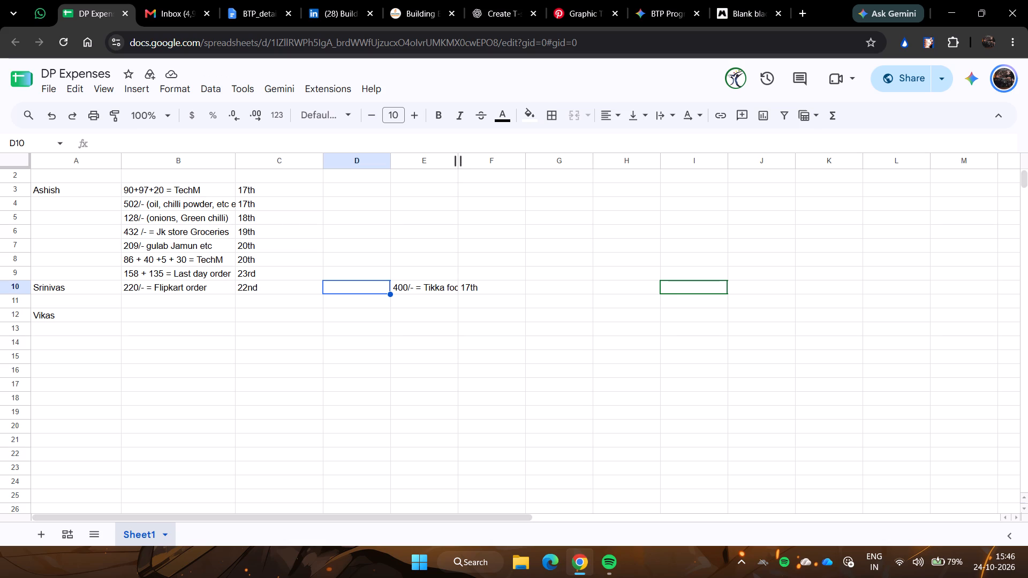
Widen column E enough to fit the full Tikka food entry.
left_click_drag(460, 162, 490, 163)
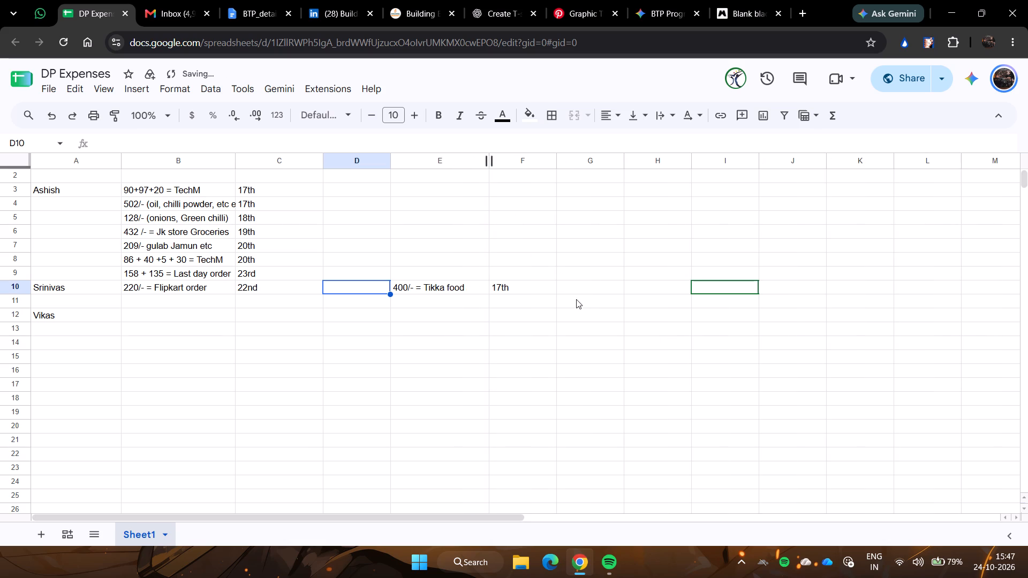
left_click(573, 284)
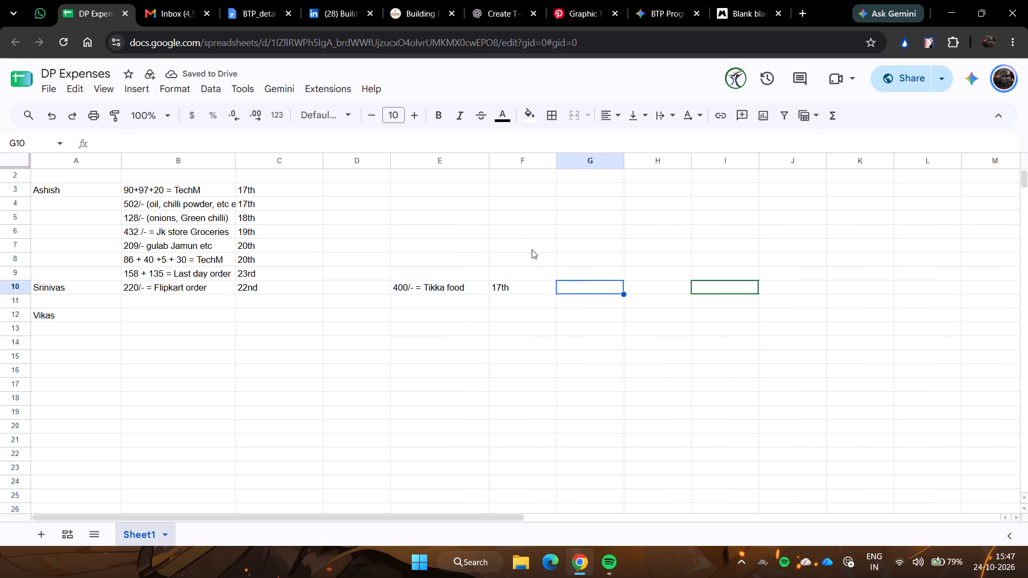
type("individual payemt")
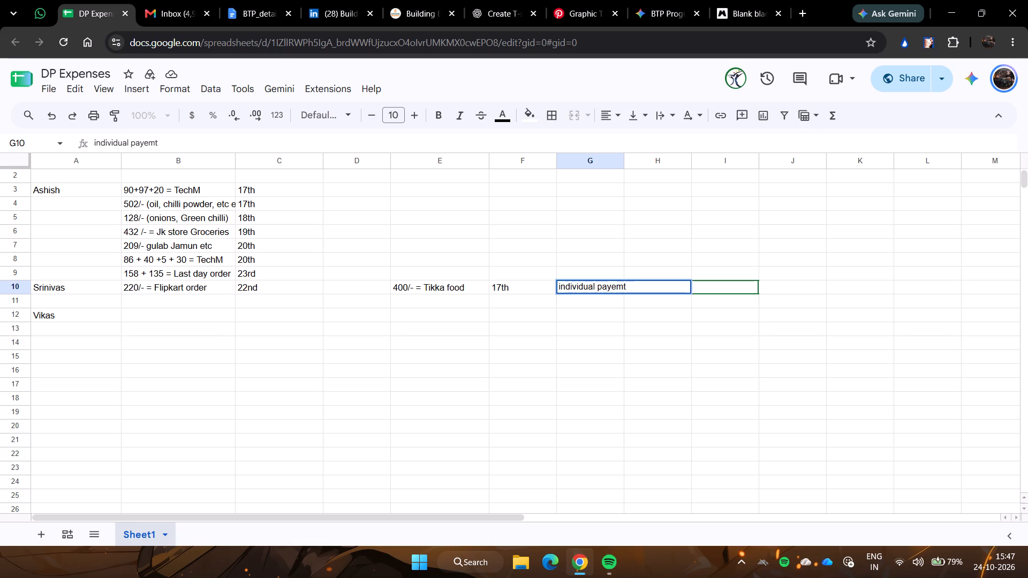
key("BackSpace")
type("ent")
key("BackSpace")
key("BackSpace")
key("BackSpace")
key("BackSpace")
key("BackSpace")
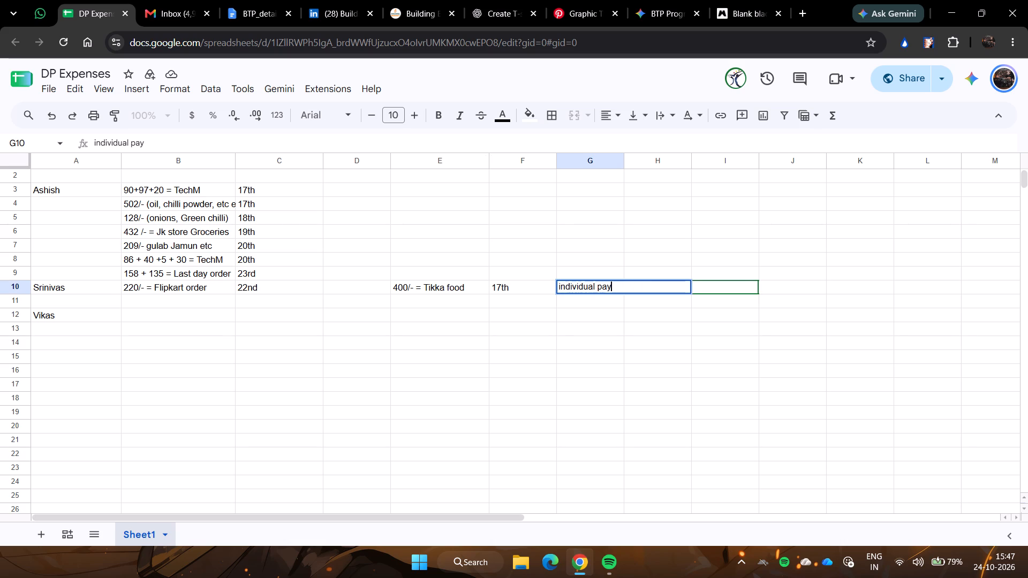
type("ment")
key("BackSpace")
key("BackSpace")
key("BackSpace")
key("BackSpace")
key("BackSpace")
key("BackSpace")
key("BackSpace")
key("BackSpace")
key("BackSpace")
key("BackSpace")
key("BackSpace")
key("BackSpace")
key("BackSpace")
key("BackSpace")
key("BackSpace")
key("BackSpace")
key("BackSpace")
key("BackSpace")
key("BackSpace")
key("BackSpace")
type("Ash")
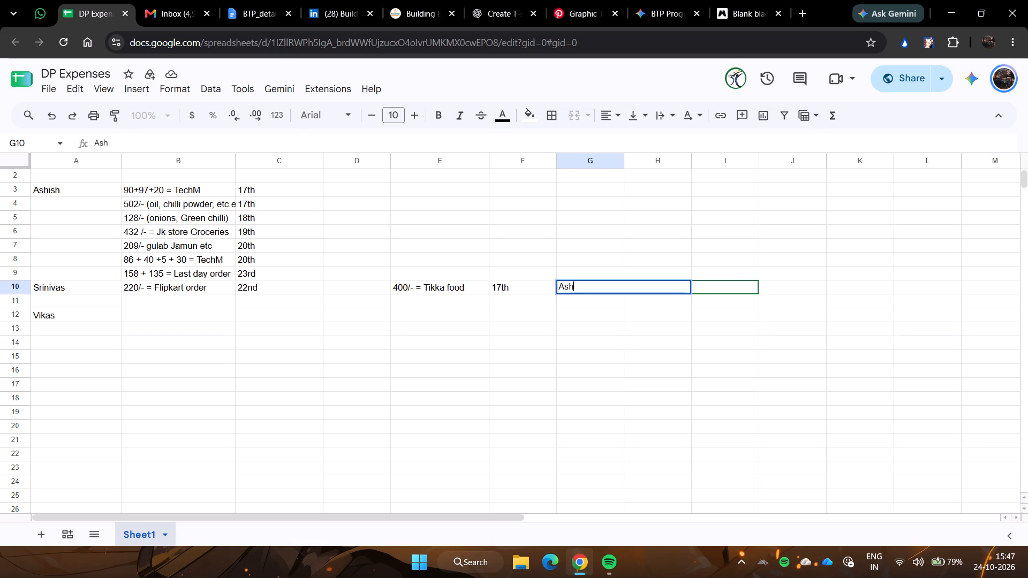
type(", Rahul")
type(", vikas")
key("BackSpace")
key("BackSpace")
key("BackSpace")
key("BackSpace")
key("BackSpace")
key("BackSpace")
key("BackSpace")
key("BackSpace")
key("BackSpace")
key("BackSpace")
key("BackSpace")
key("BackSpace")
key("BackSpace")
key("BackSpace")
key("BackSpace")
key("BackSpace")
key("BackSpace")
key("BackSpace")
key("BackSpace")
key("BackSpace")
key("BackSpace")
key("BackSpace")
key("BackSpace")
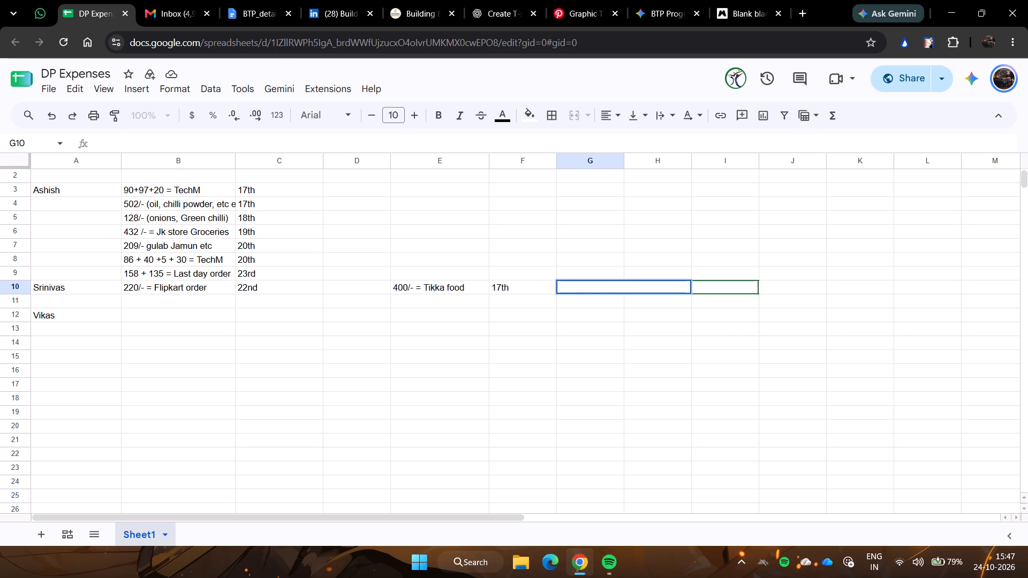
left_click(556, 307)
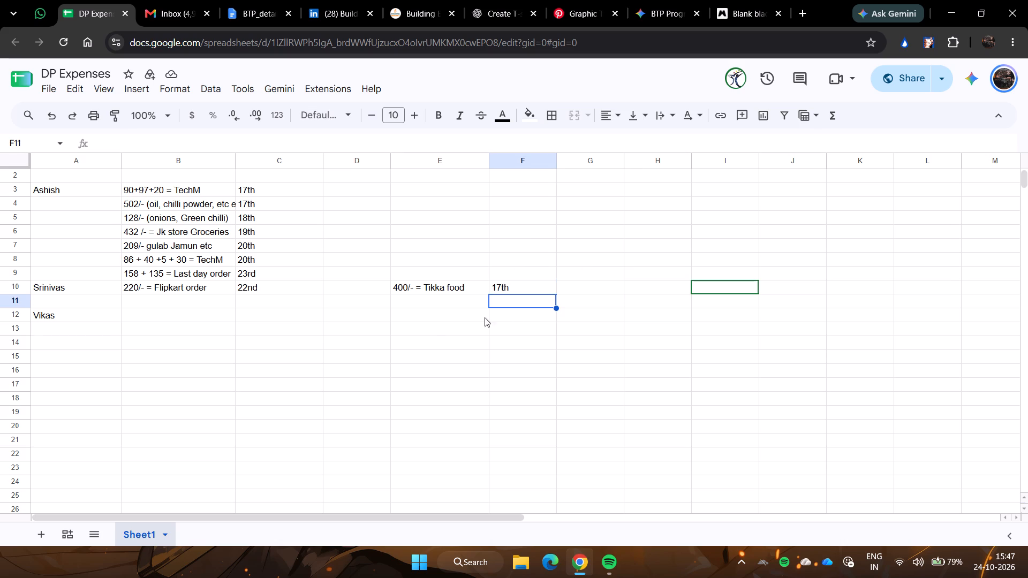
Move the name Vikas from A12 up to A11, directly below the Srinivas row.
left_click(55, 303)
left_click(61, 313)
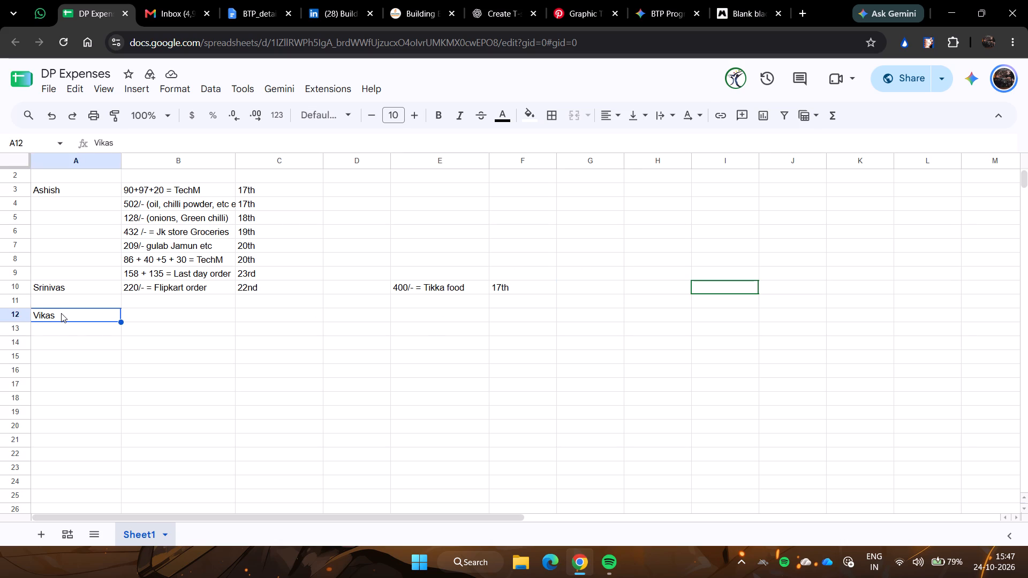
key("ctrl+x")
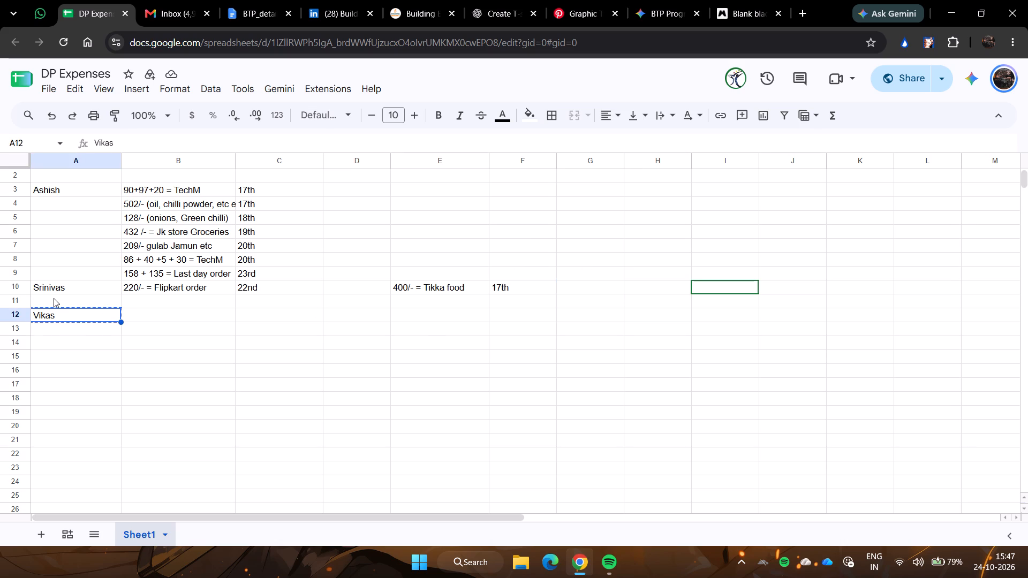
left_click(54, 298)
key("ctrl+v")
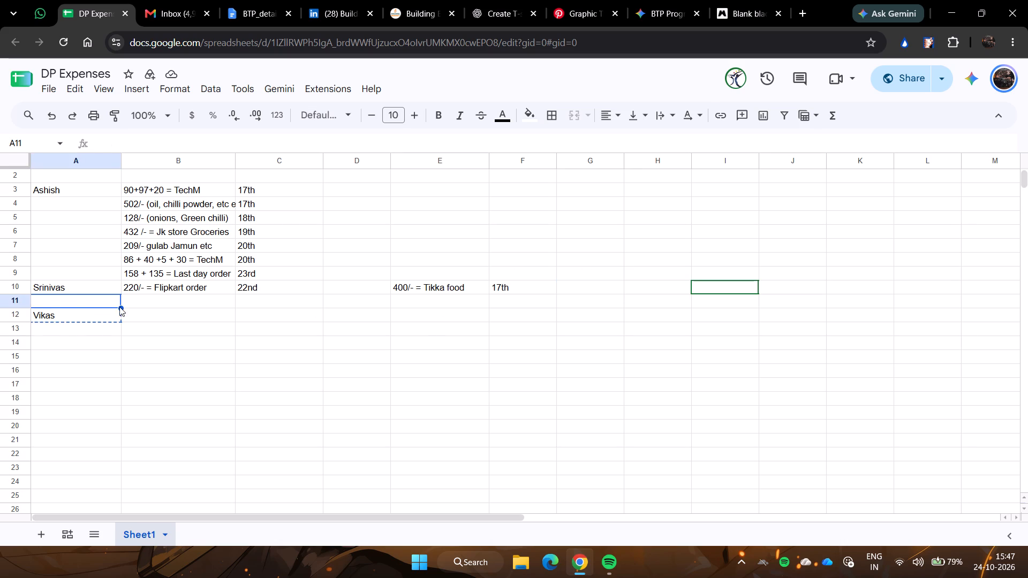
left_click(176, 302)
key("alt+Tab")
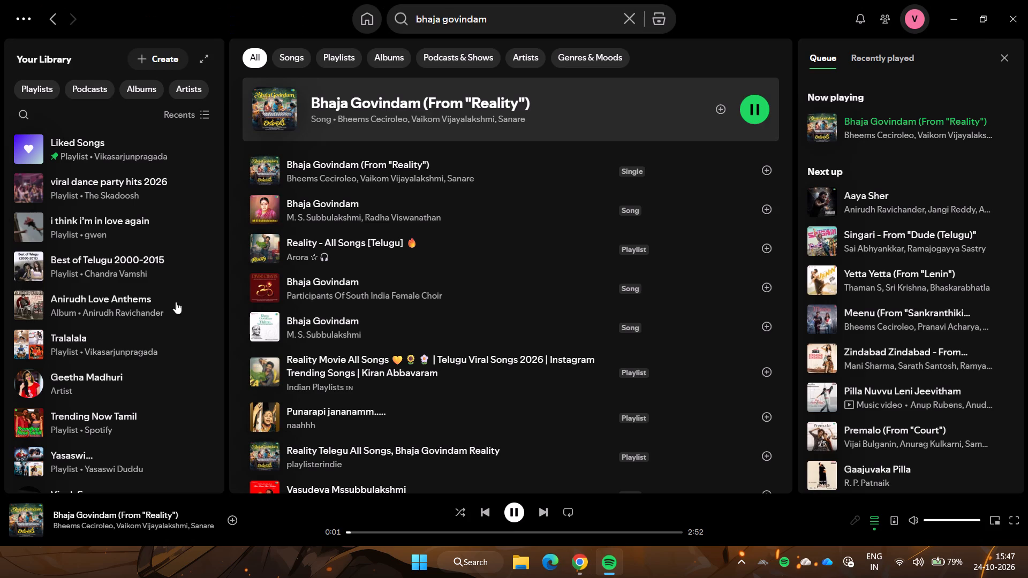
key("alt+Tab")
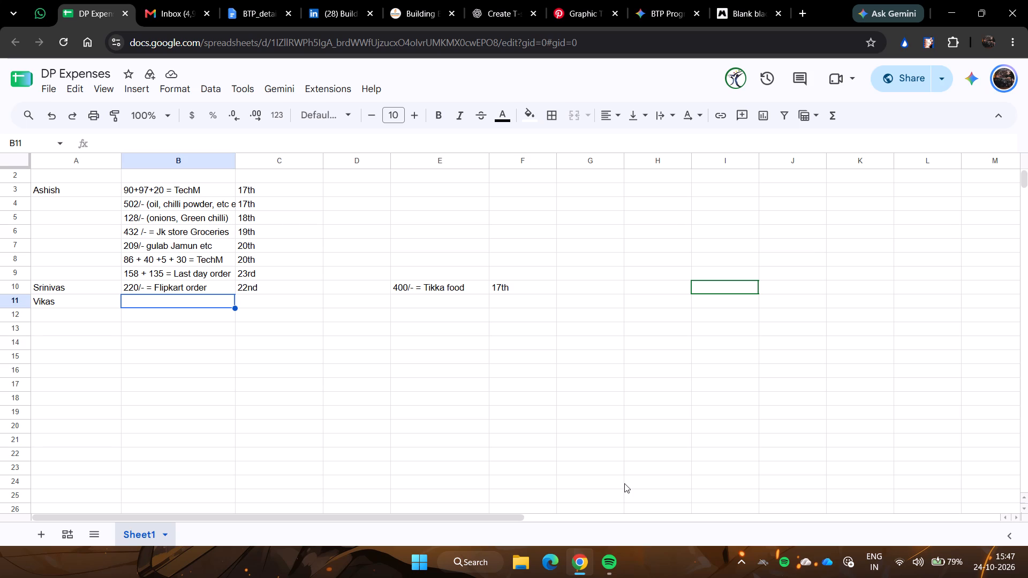
Enter the date 17th in cell C11 of the Vikas row.
left_click(194, 301)
left_click(272, 299)
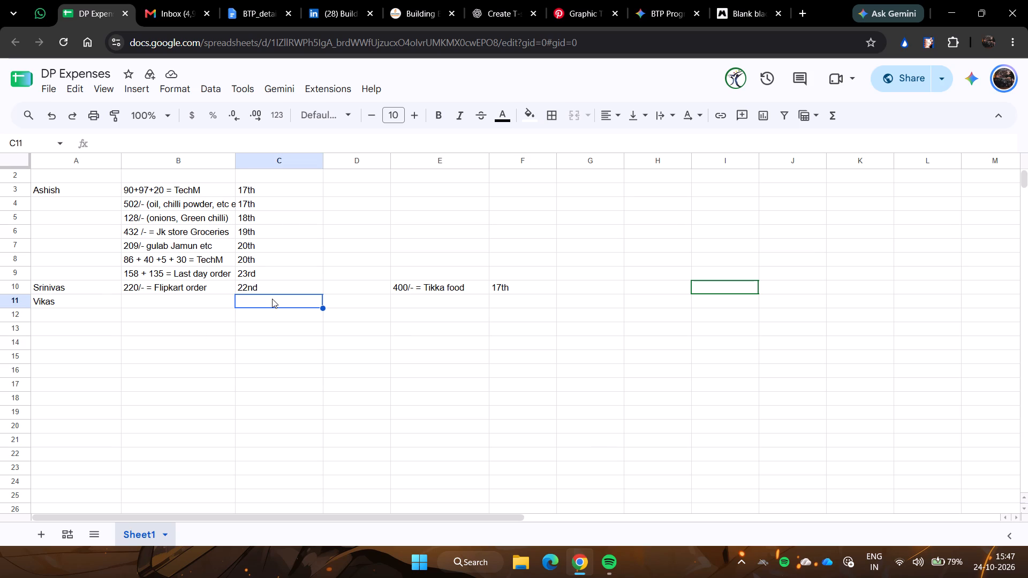
type("17th")
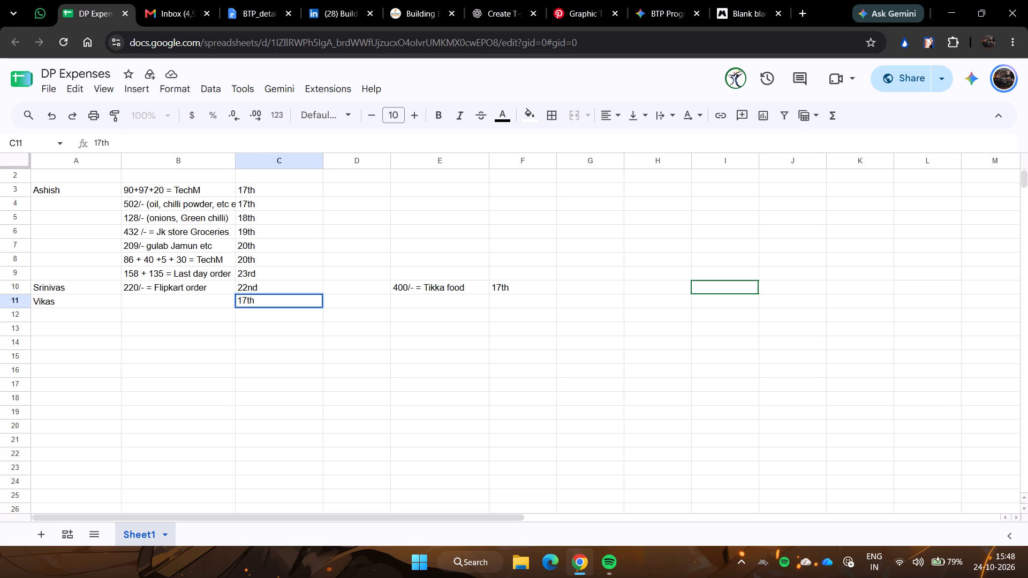
left_click(183, 298)
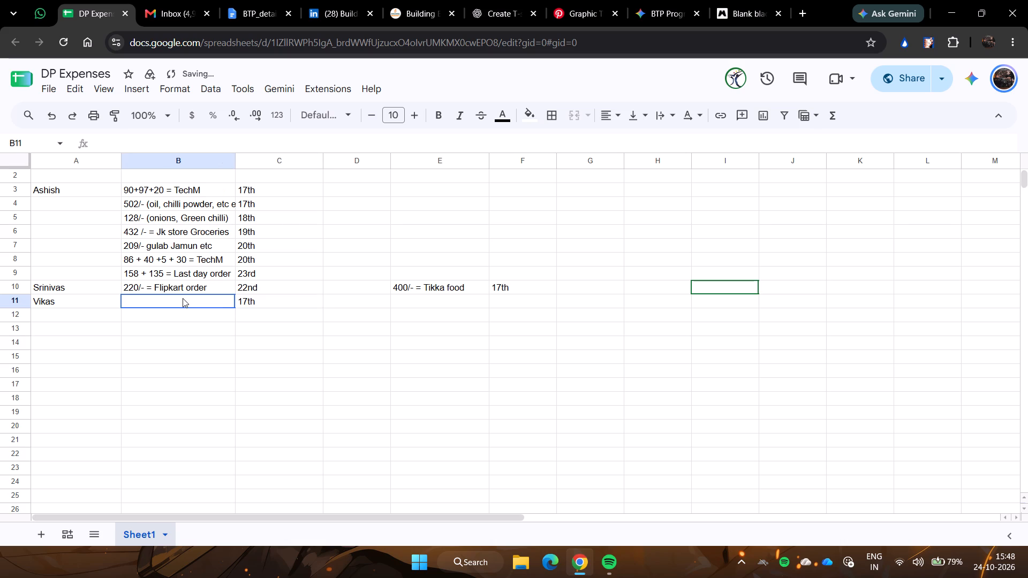
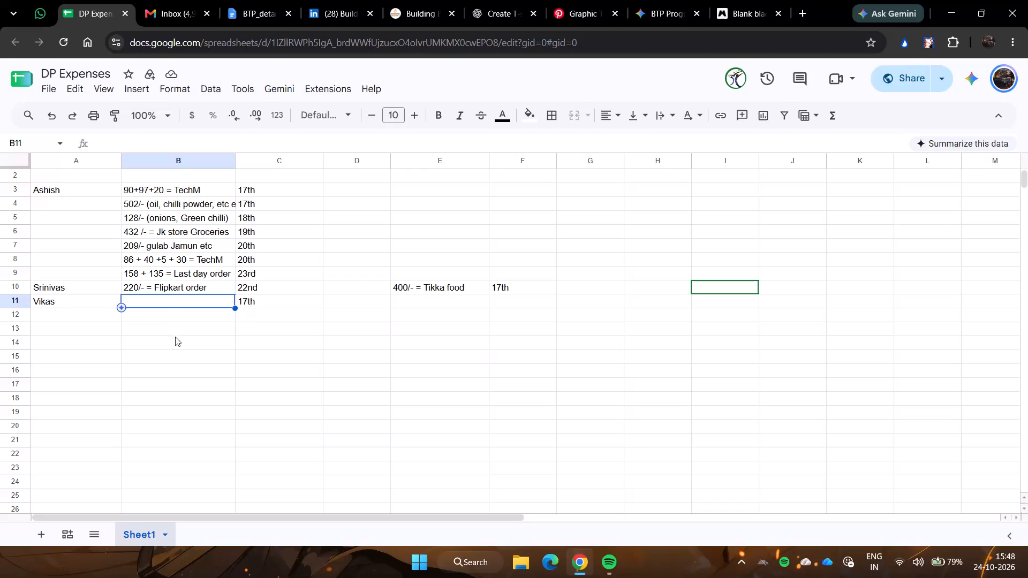
Enter the expense 126+65+25+146+25 - TechM in cell B11 of the Vikas row.
left_click(155, 300)
type("126")
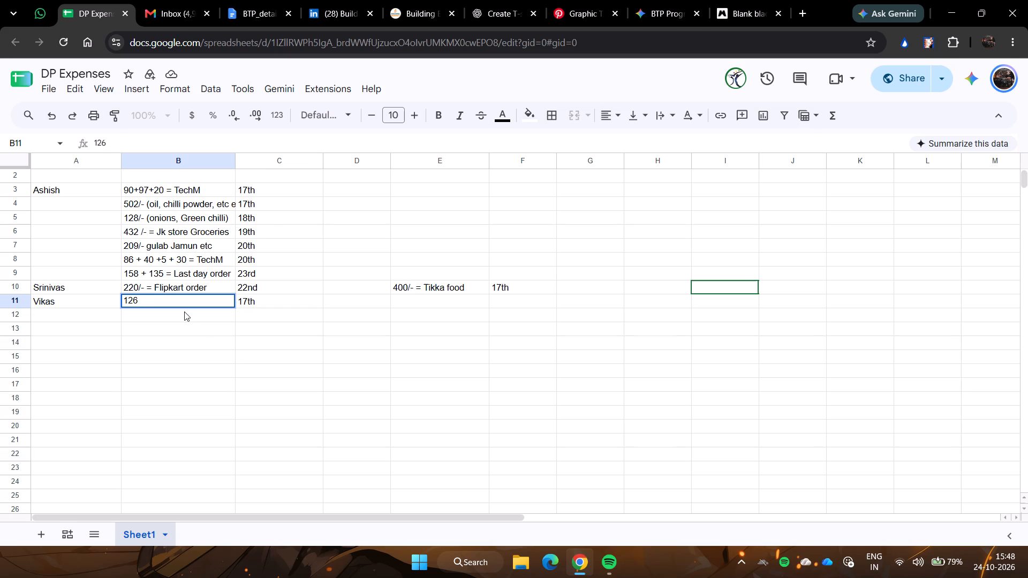
key("plus")
type("65+")
type("25")
key("plus")
type("146")
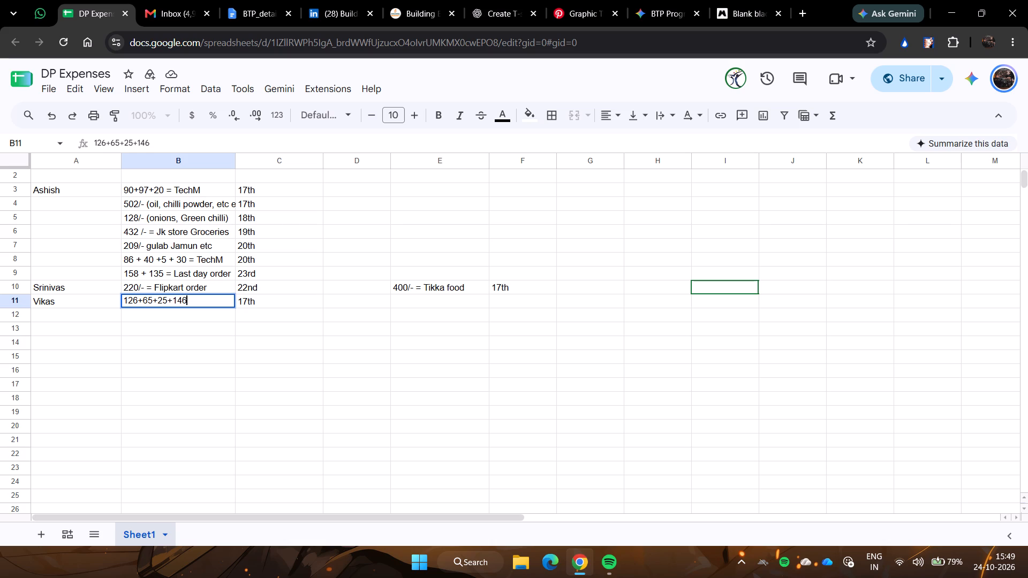
key("plus")
type("25")
key("plus")
key("BackSpace")
key("space")
type("- Tech")
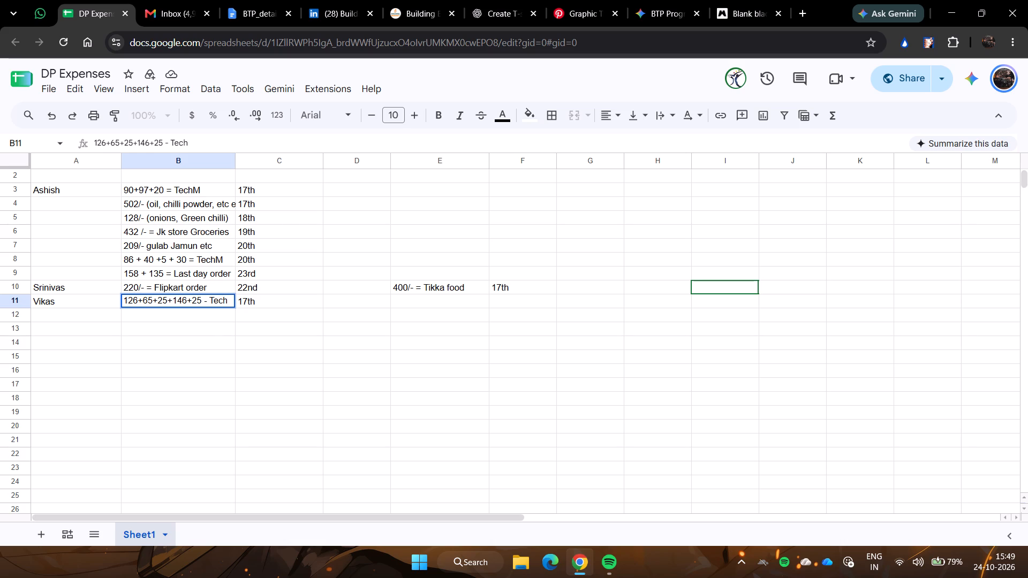
key("shift+m")
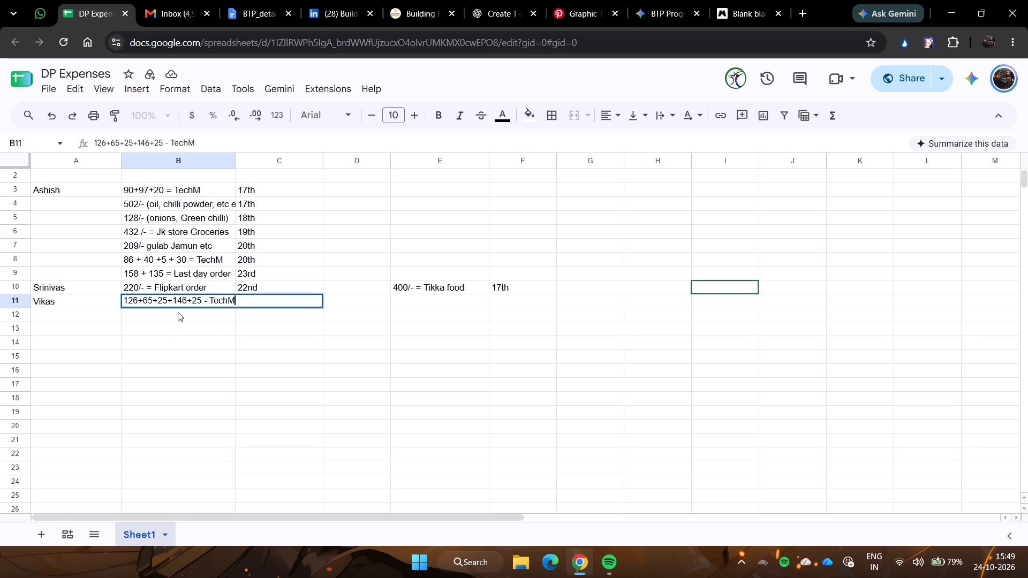
left_click(178, 312)
Insert an equals sign between the sum and the TechM label in cell B11.
left_click(208, 306)
left_click(205, 305)
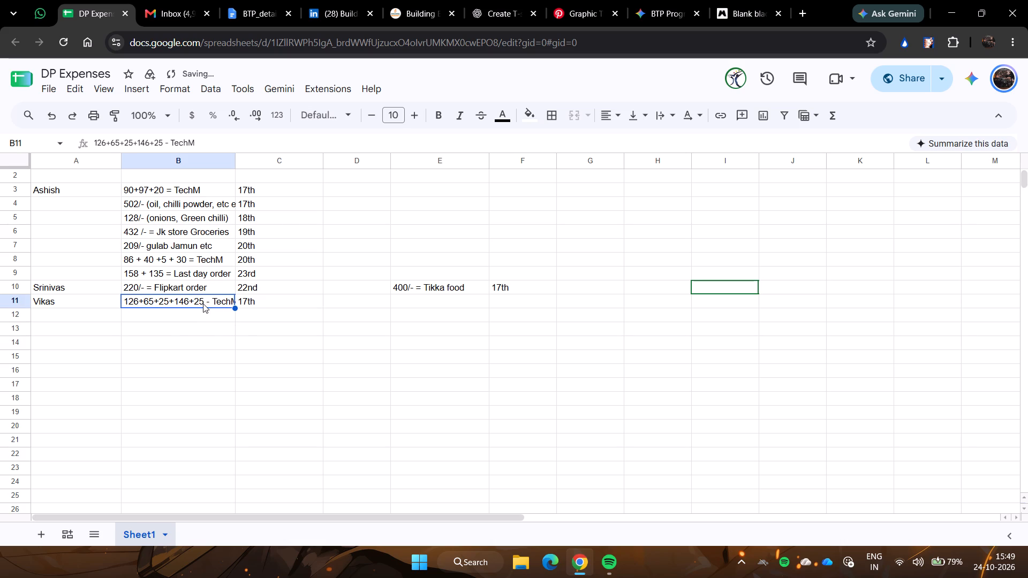
triple_click(202, 301)
left_click(205, 301)
left_click(205, 301)
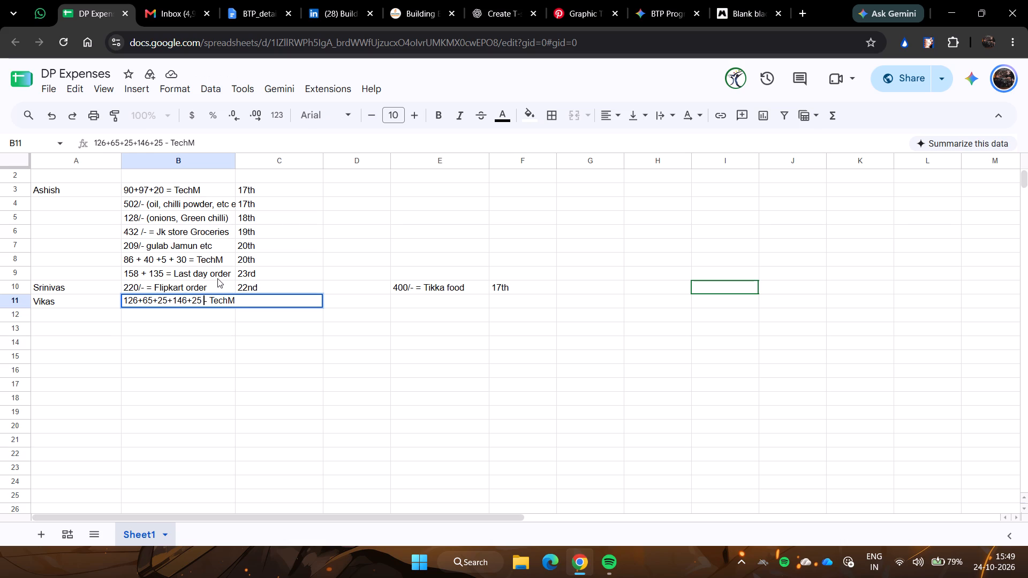
key("BackSpace")
type("=")
key("space")
key("equal")
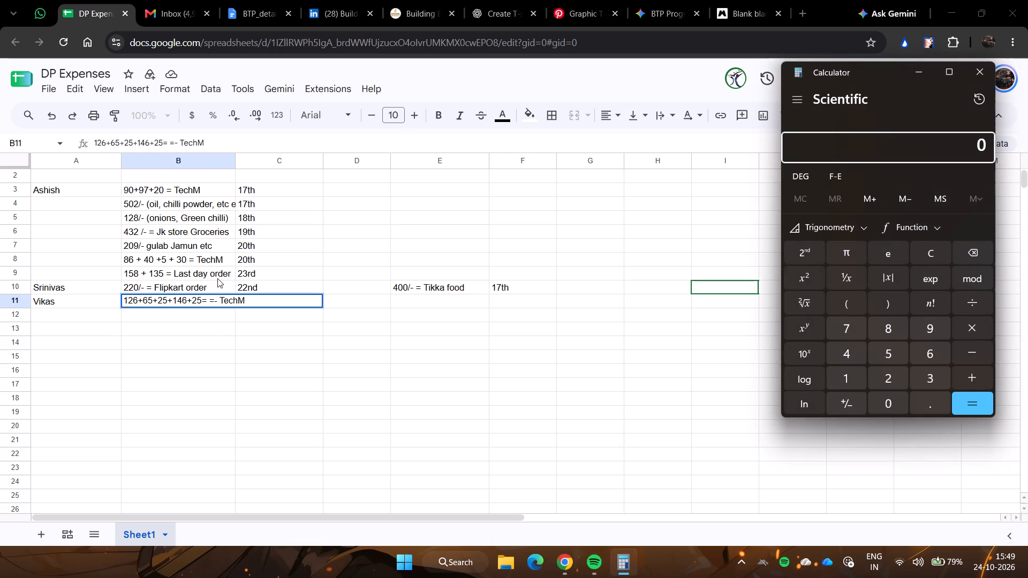
Add up 126+65+25+146+25 in Calculator.
type("126")
key("plus")
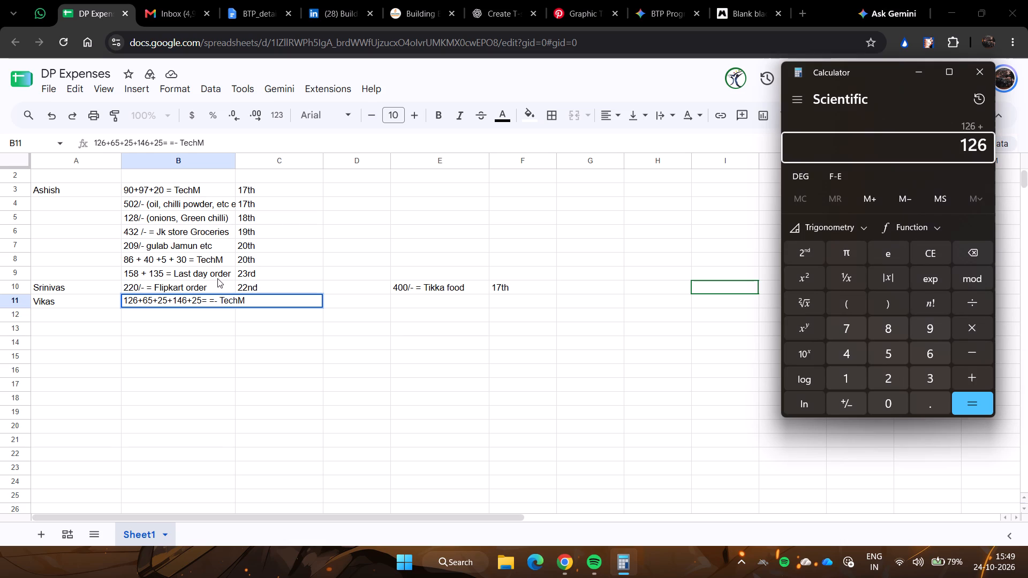
type("65+")
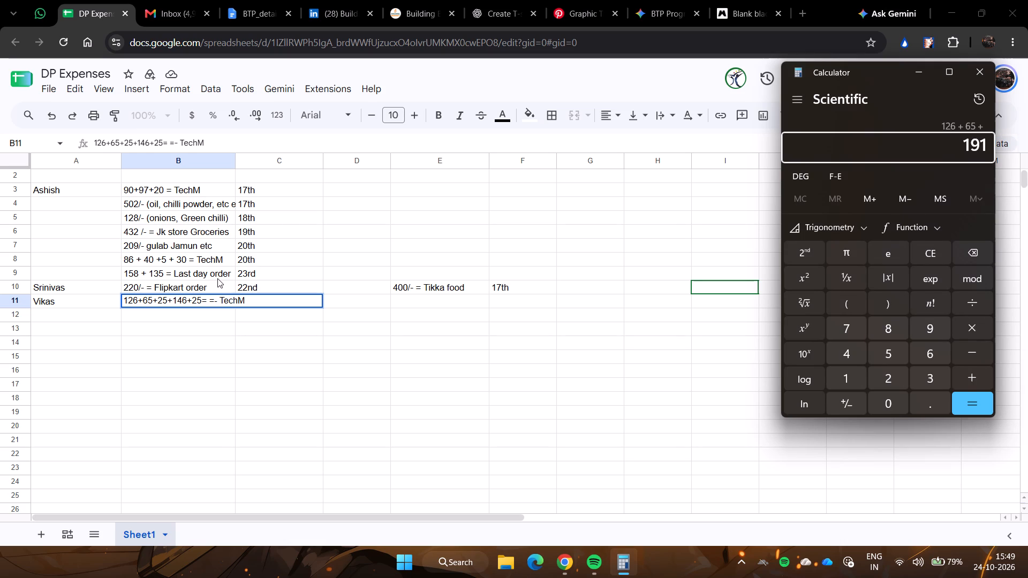
type("25+")
type("146")
type("+25")
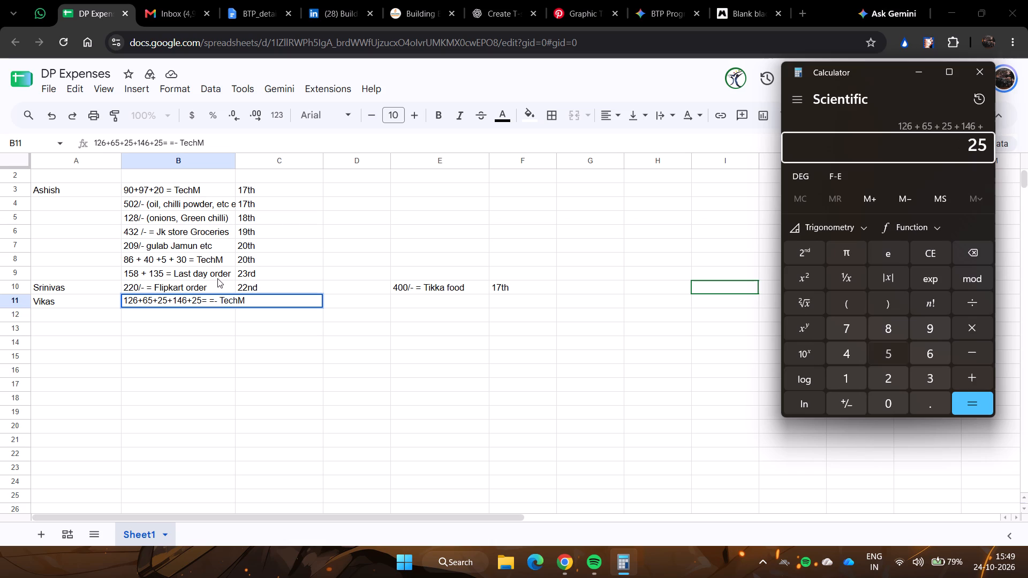
key("Return")
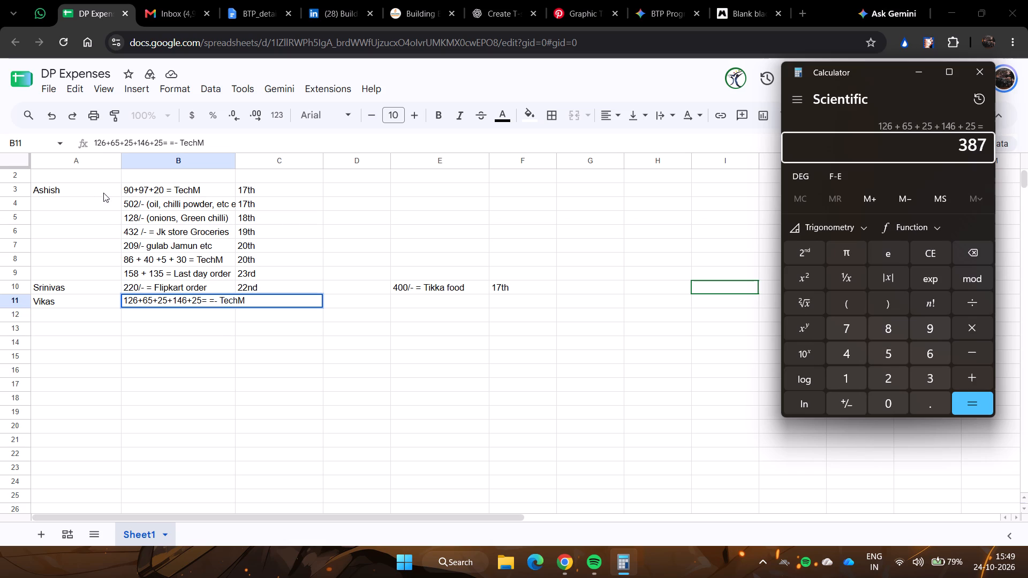
Back in the sheet, replace the extra equals sign in B11 with the total 387, spaced before the dash.
double_click(211, 301)
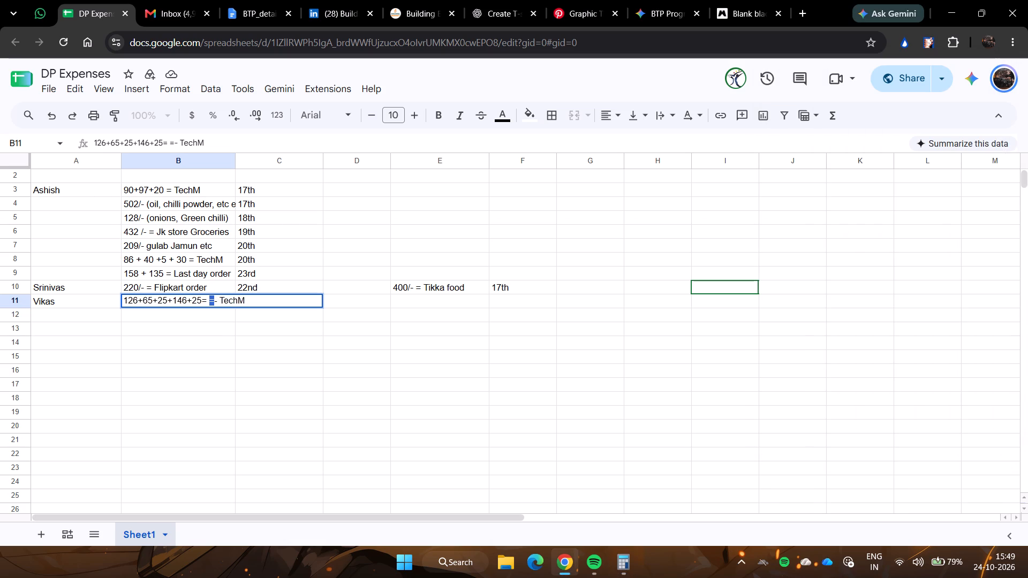
key("BackSpace")
type("387")
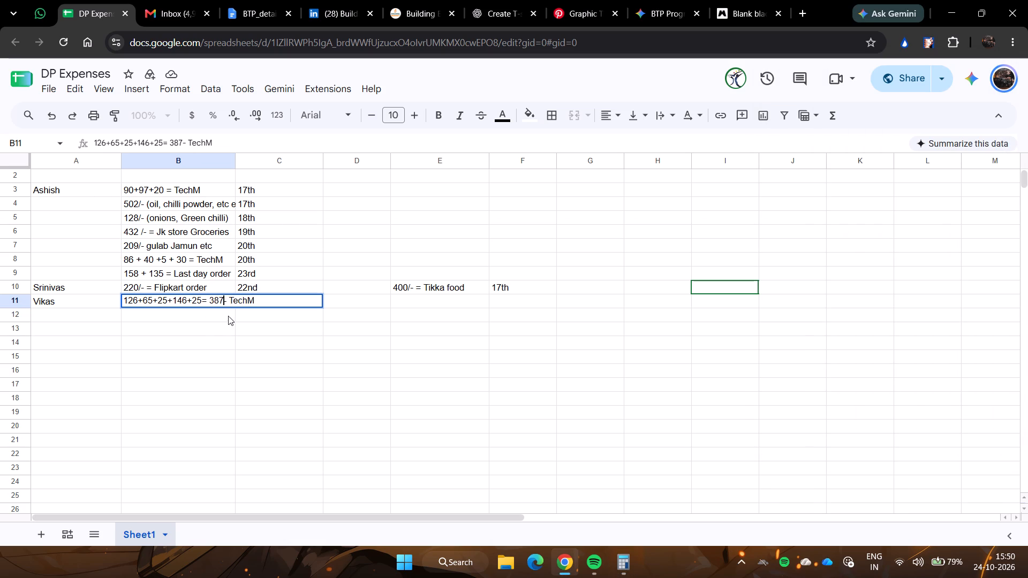
key("space")
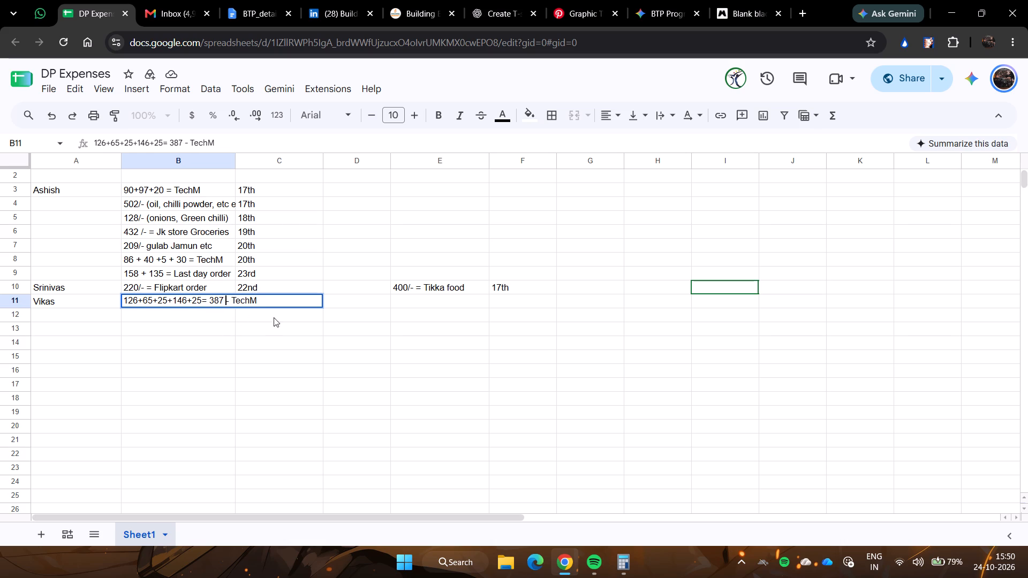
left_click(277, 320)
Cut the "- TechM" label from the end of the Vikas expense in B11.
double_click(218, 303)
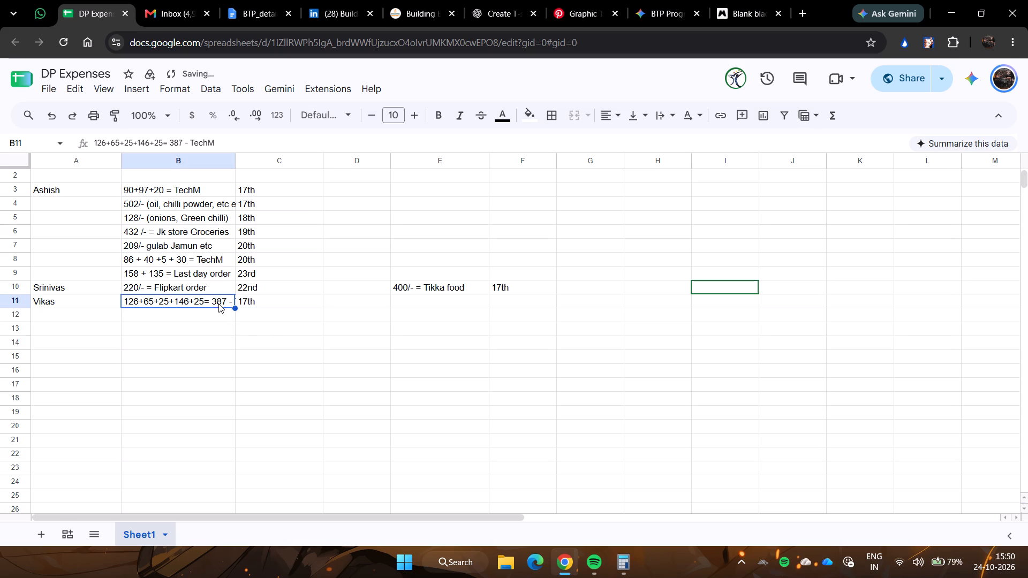
left_click(228, 302)
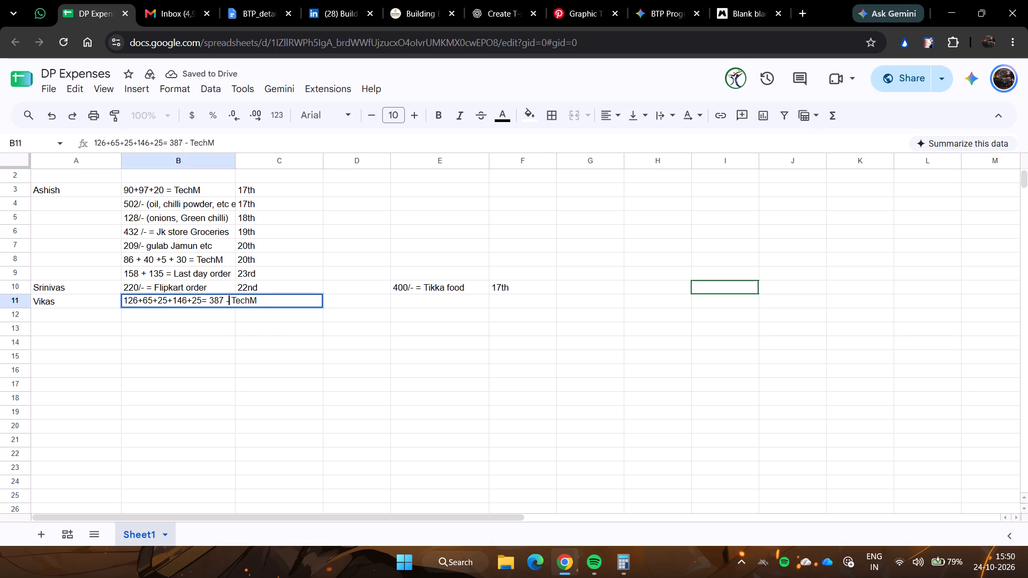
left_click_drag(223, 301, 297, 295)
key("ctrl+x")
left_click(258, 331)
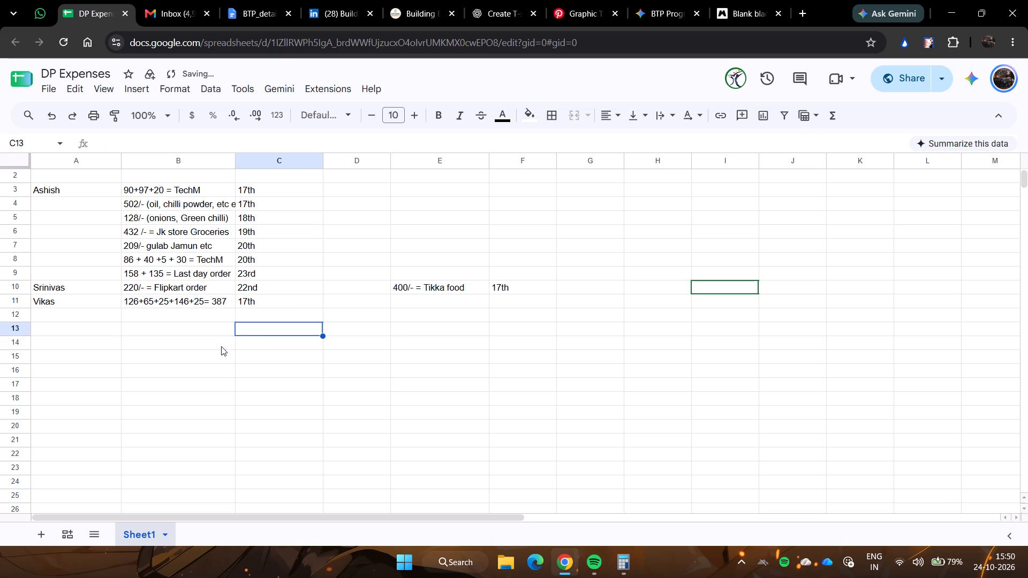
Add a second line inside cell B11 reading "Rice and groceries - TechM".
double_click(231, 299)
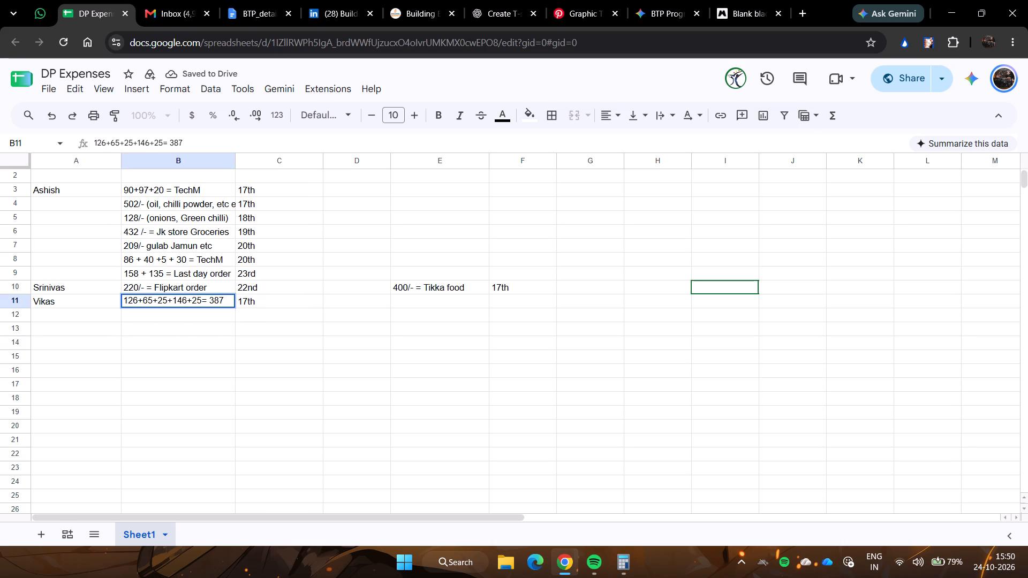
key("alt+Return")
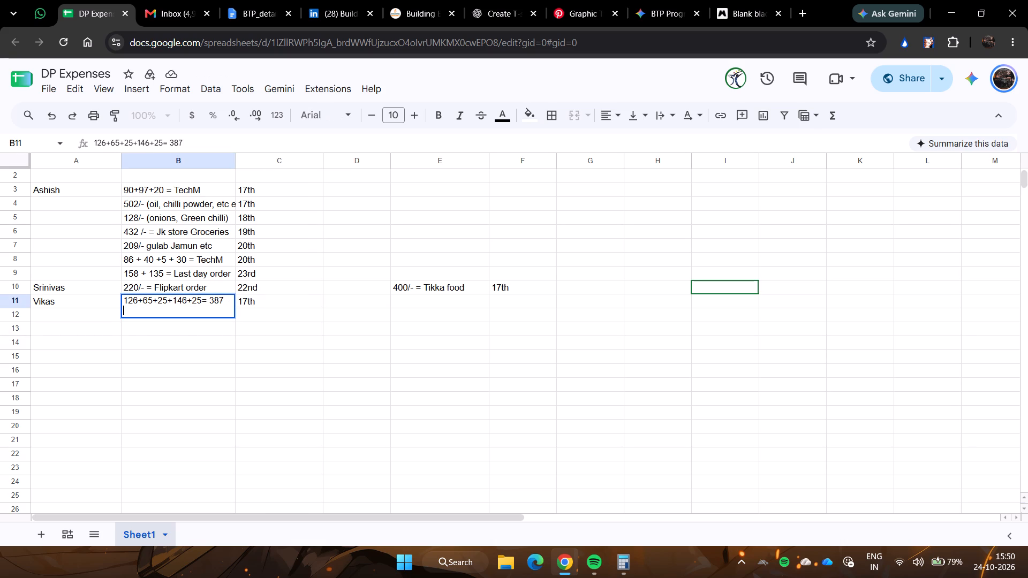
type("Rice and")
key("space")
type("groceries")
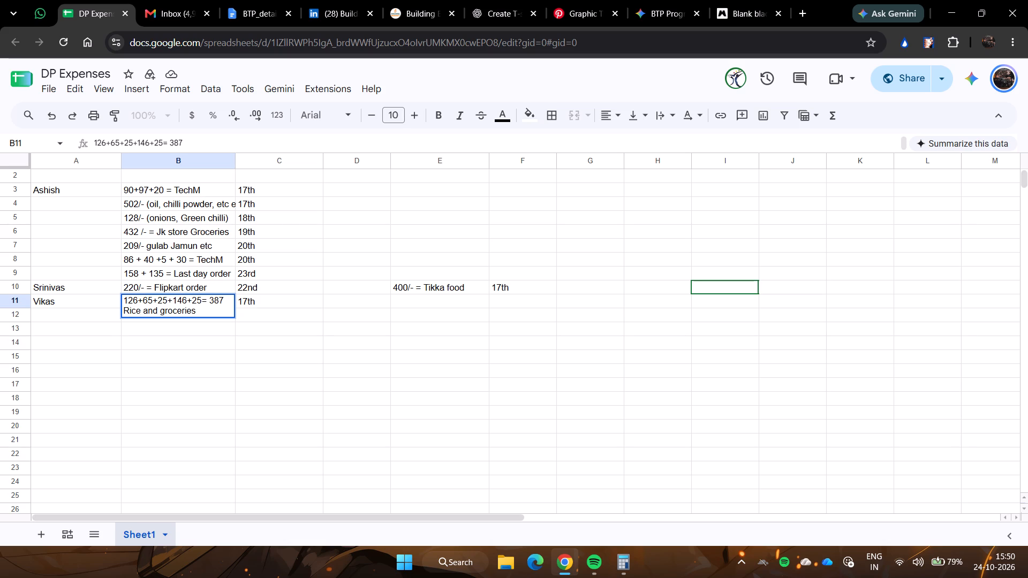
key("space")
type("-")
key("space")
type("Tech")
key("shift+m")
key("Return")
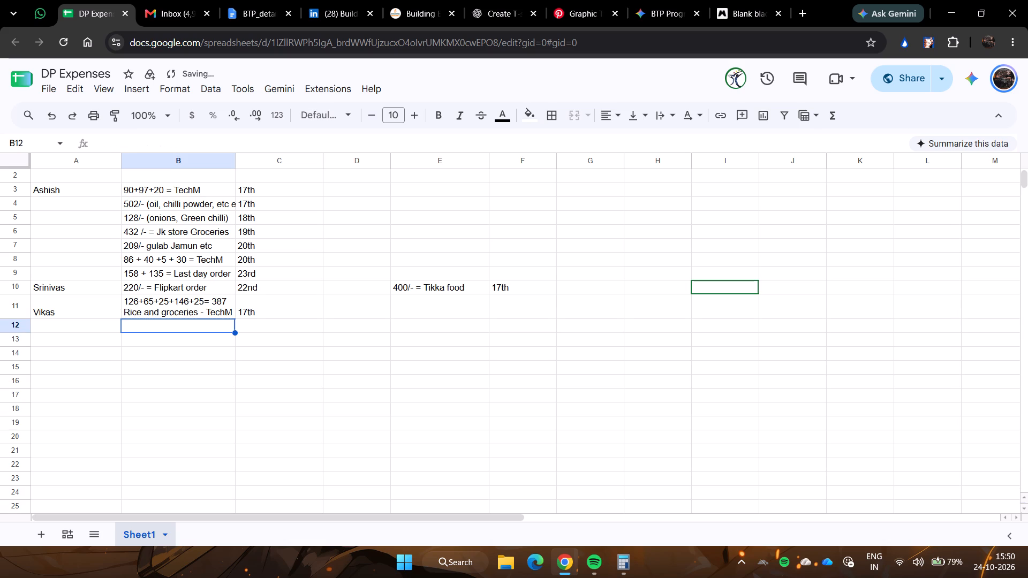
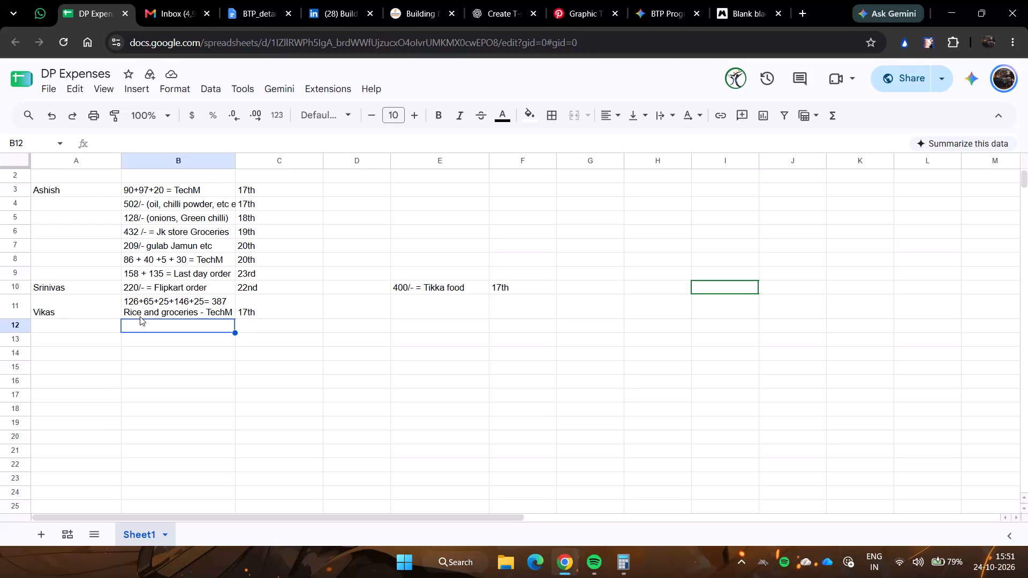
Enter the amount 323 in cell B12, below the Vikas grocery expense.
left_click(140, 318)
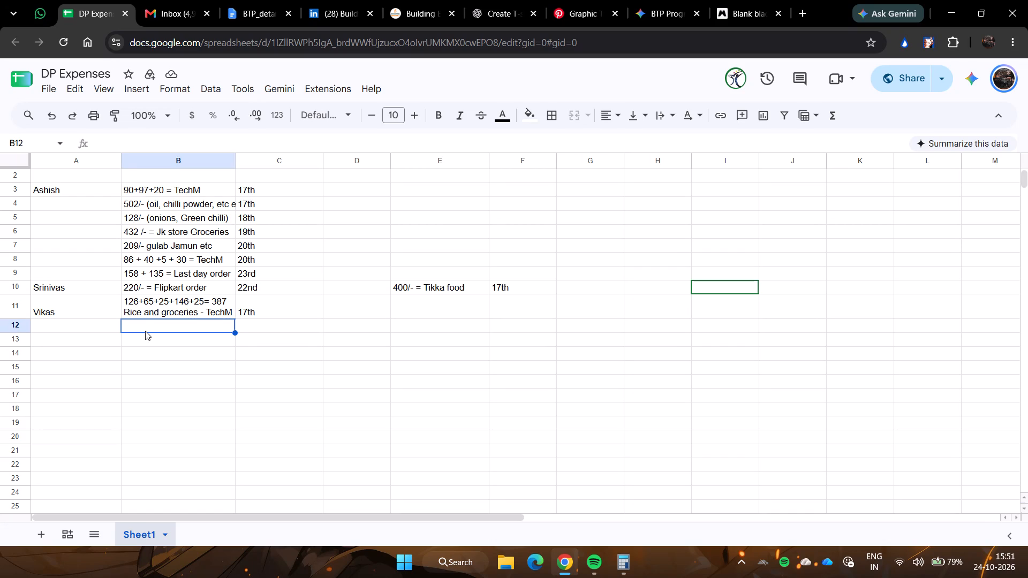
type("323")
key("space")
type("-")
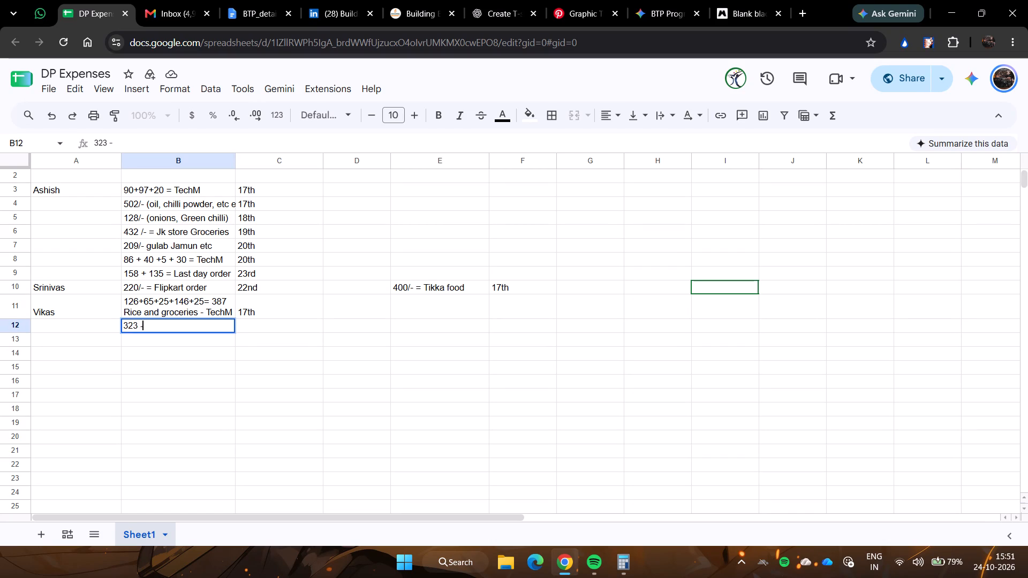
key("space")
key("BackSpace")
key("BackSpace")
key("BackSpace")
key("shift+Return")
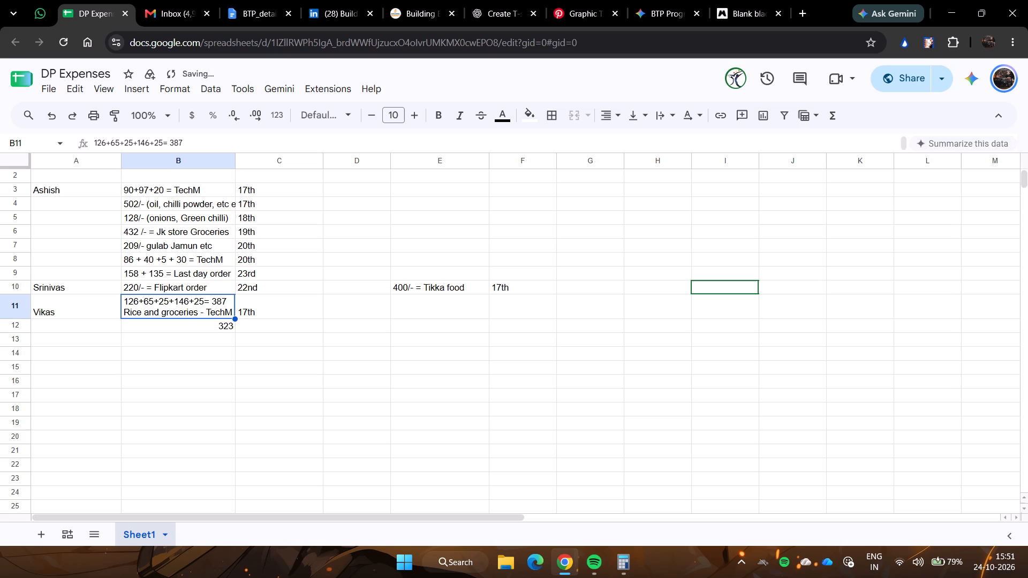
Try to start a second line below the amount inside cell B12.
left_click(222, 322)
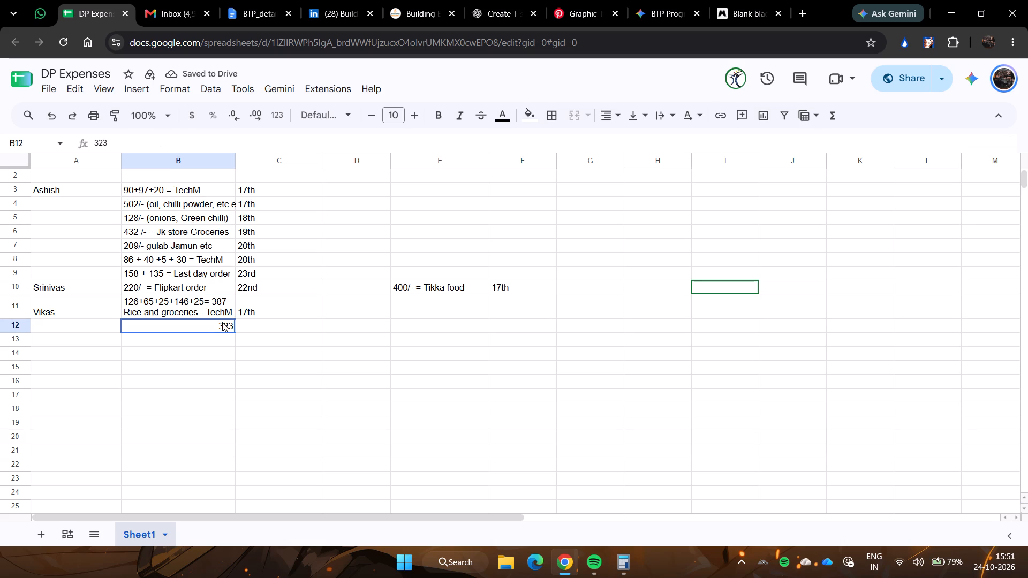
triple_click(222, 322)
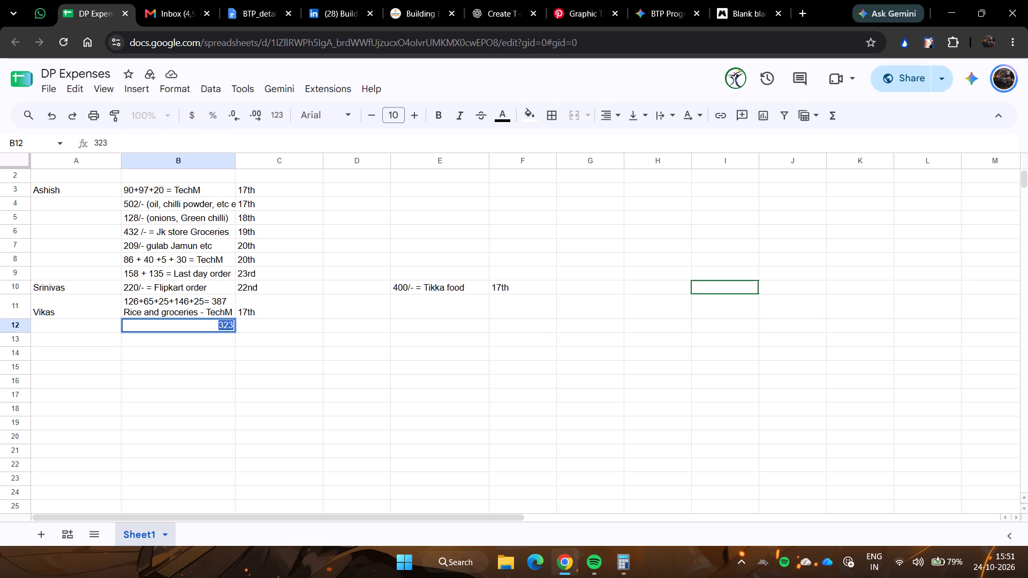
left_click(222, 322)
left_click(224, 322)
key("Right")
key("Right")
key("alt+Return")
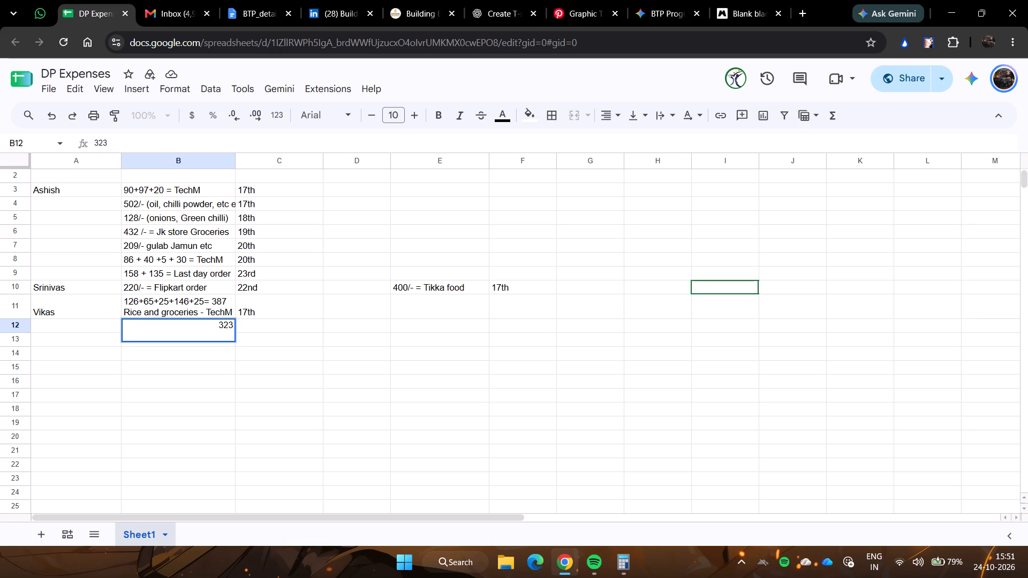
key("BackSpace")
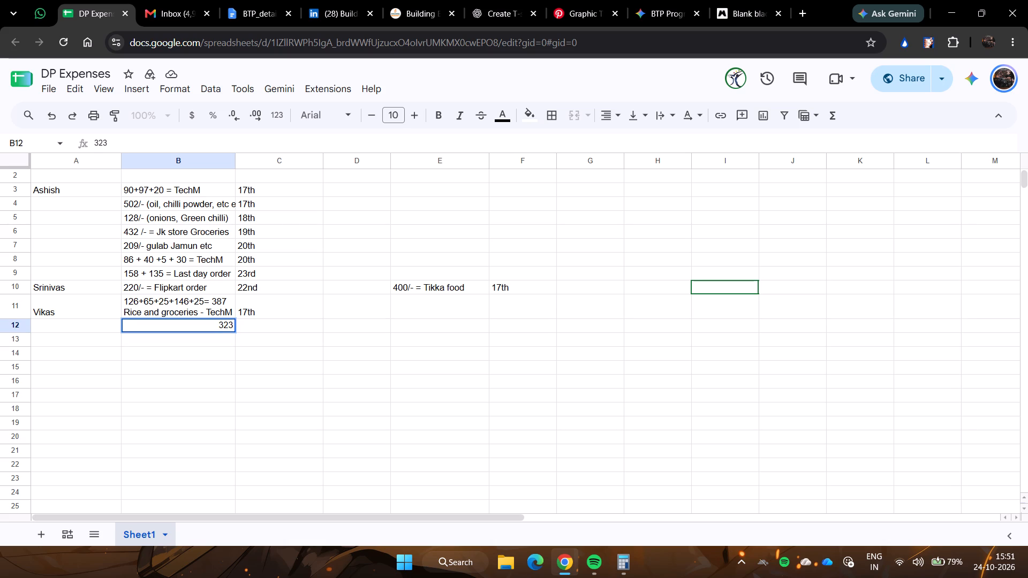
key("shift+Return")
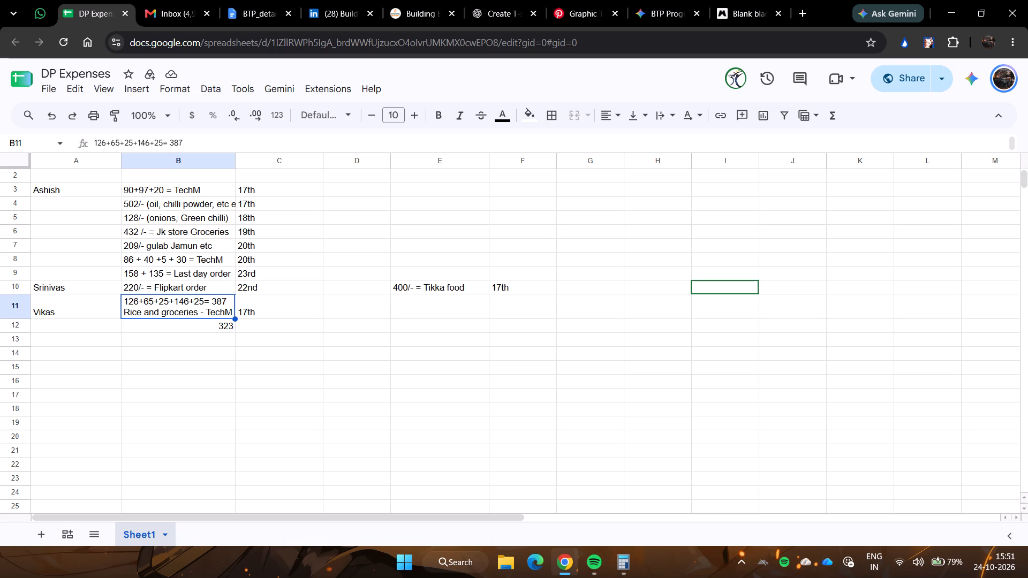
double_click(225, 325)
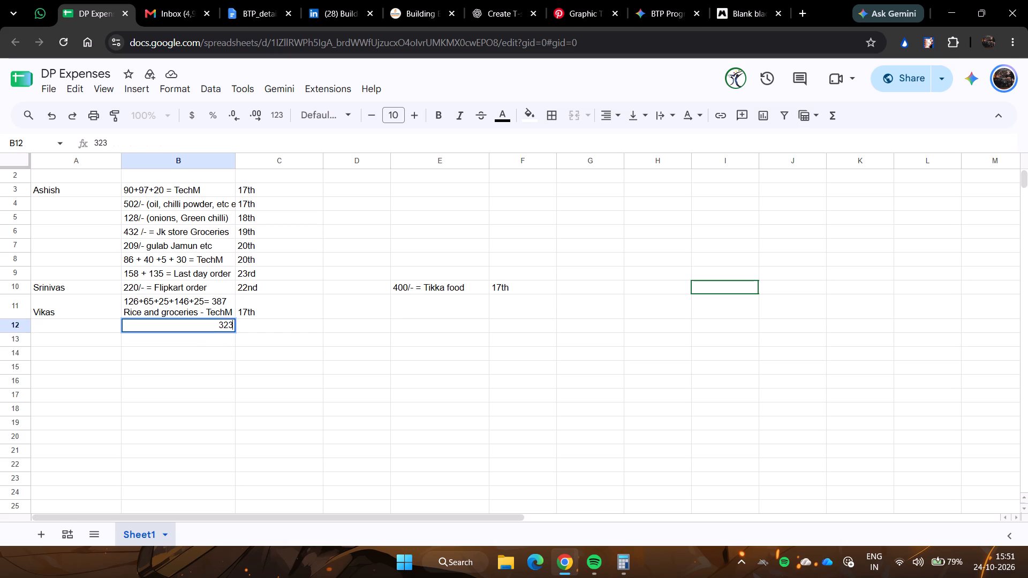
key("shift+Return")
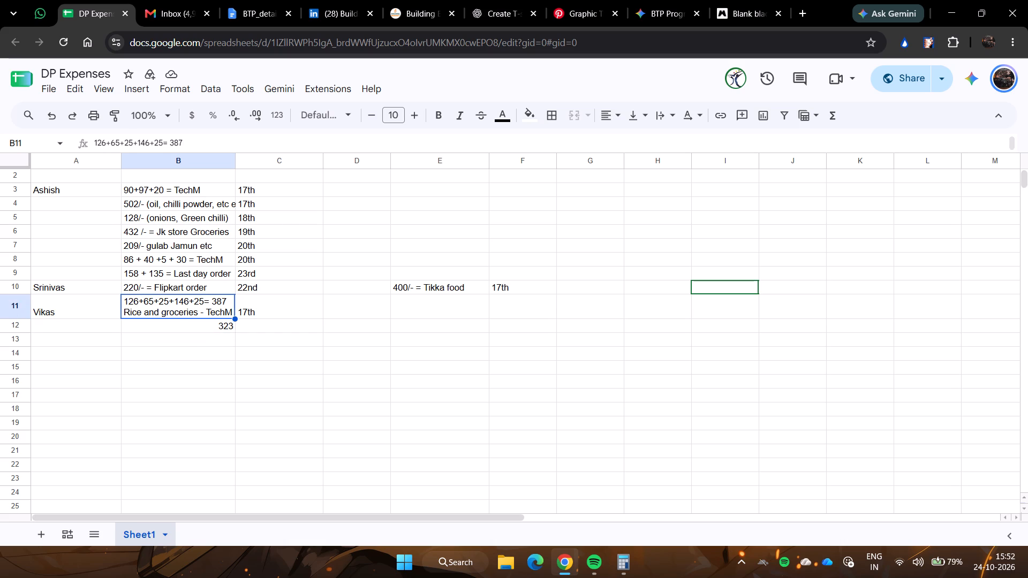
Add a second line inside cell B12 reading "Rice etc. - TechM".
double_click(199, 324)
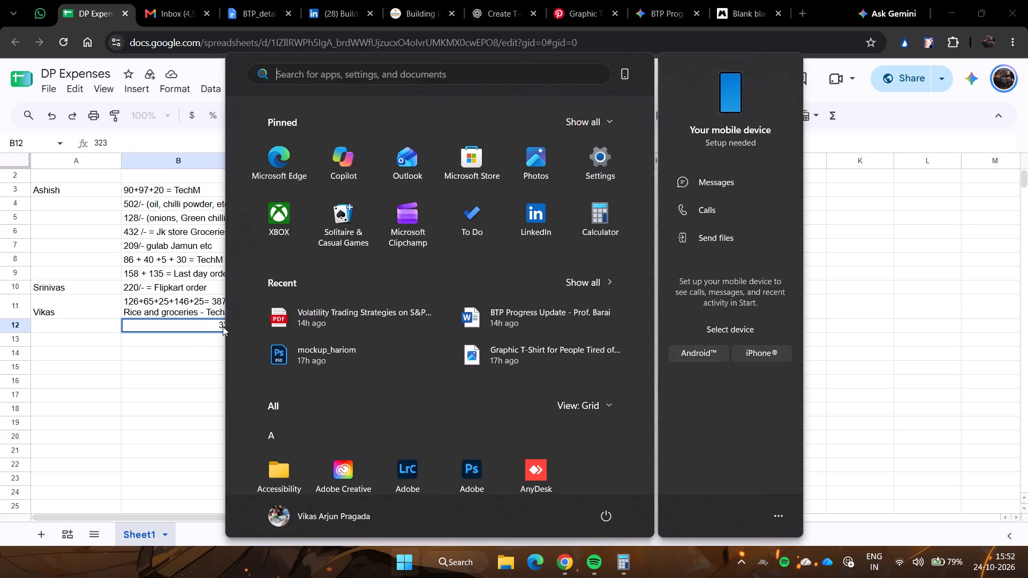
key("alt+Return")
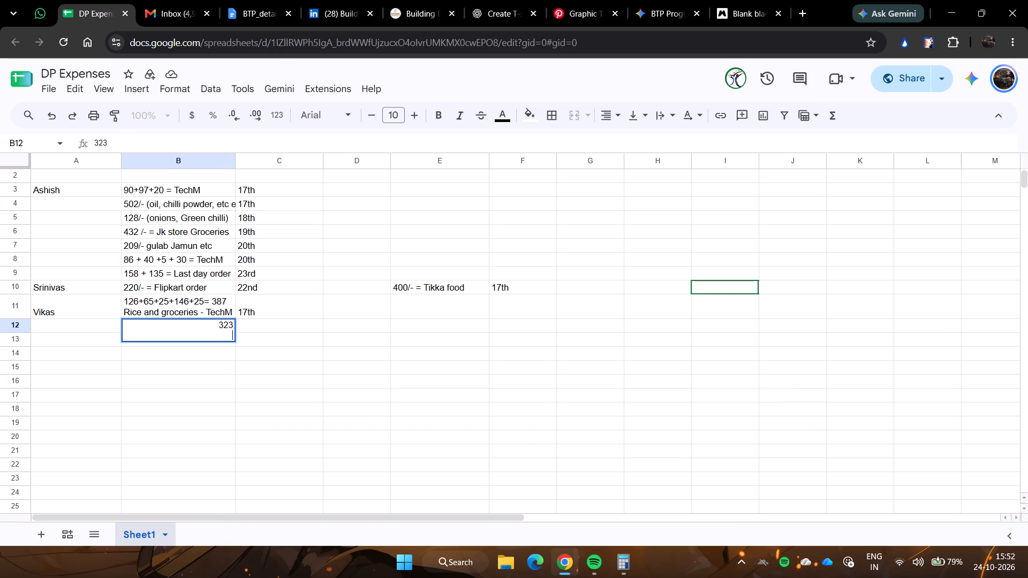
type("Rice")
key("space")
type("etc")
type(". -")
key("space")
type("TechM")
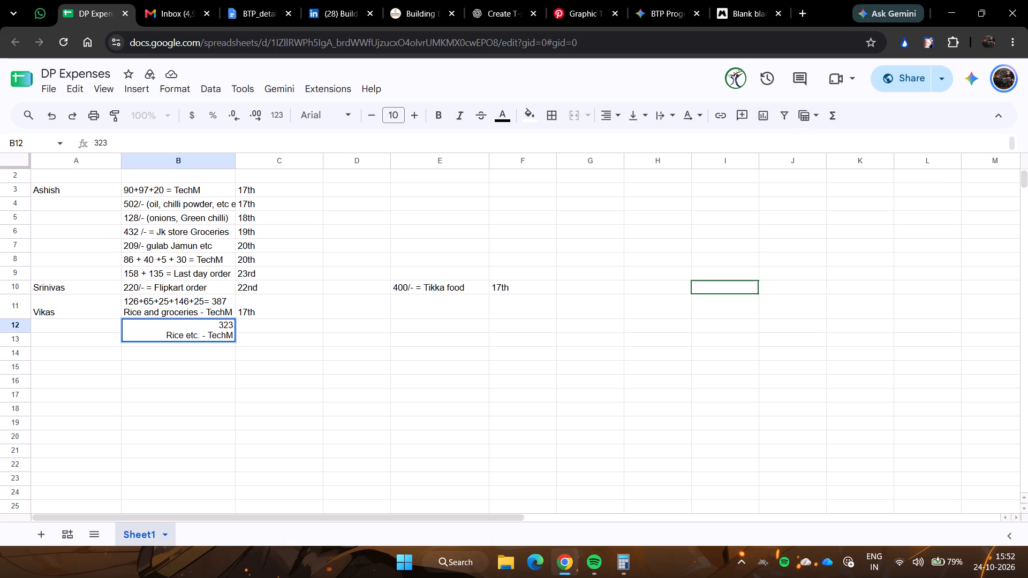
key("Return")
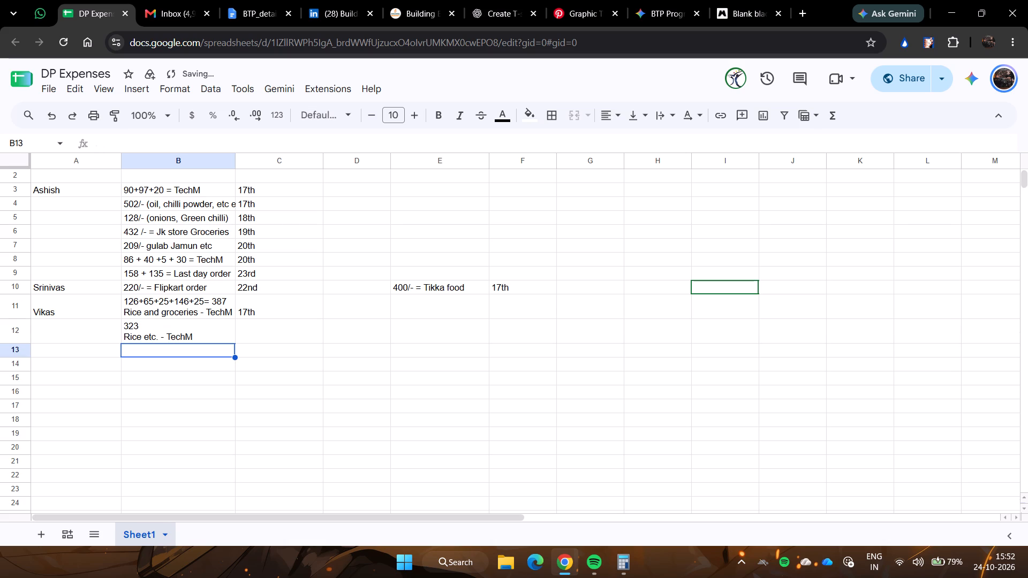
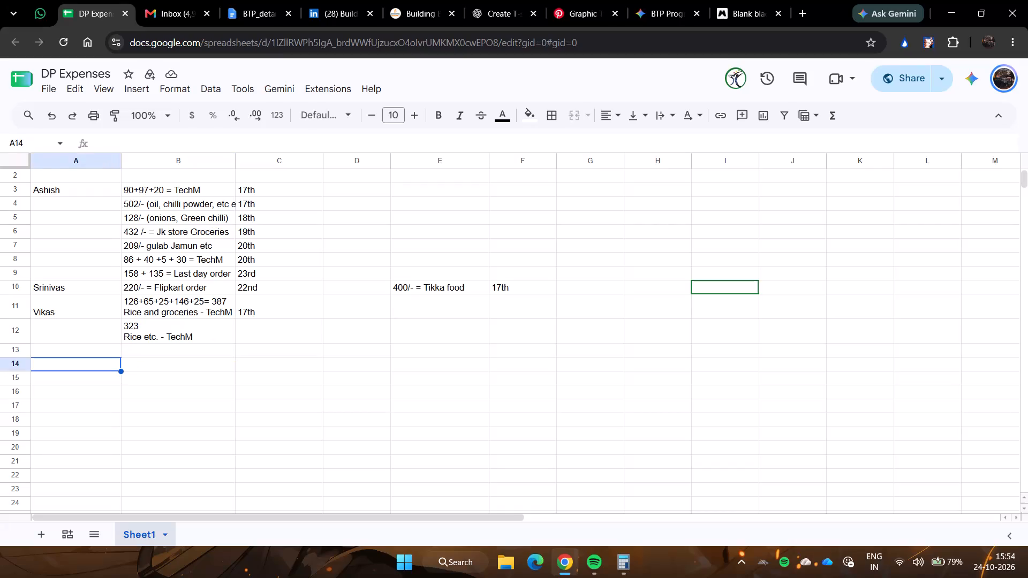
Enter the date 18th in C12 for the 323 rice expense.
left_click(69, 344)
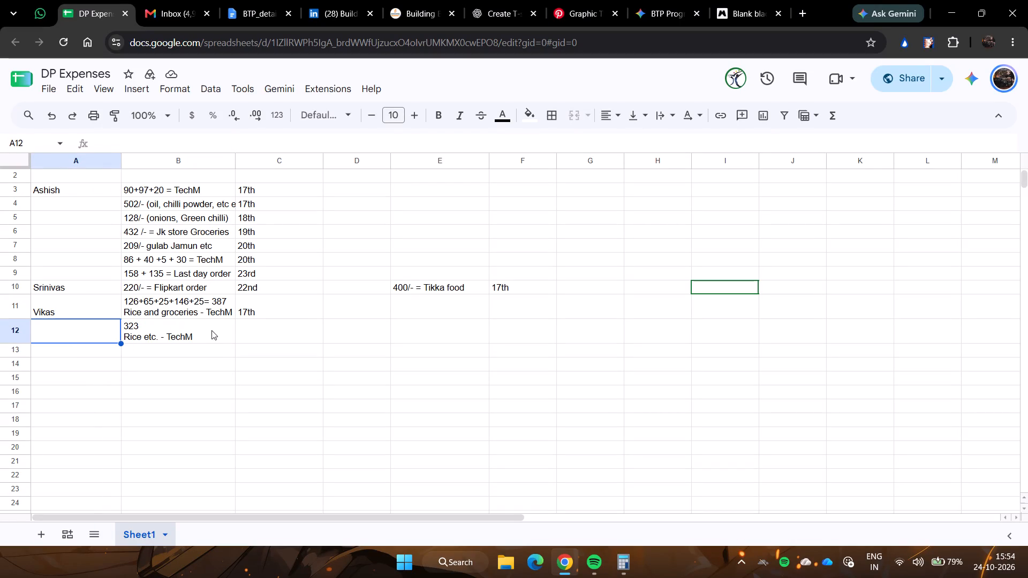
left_click(203, 344)
left_click(211, 356)
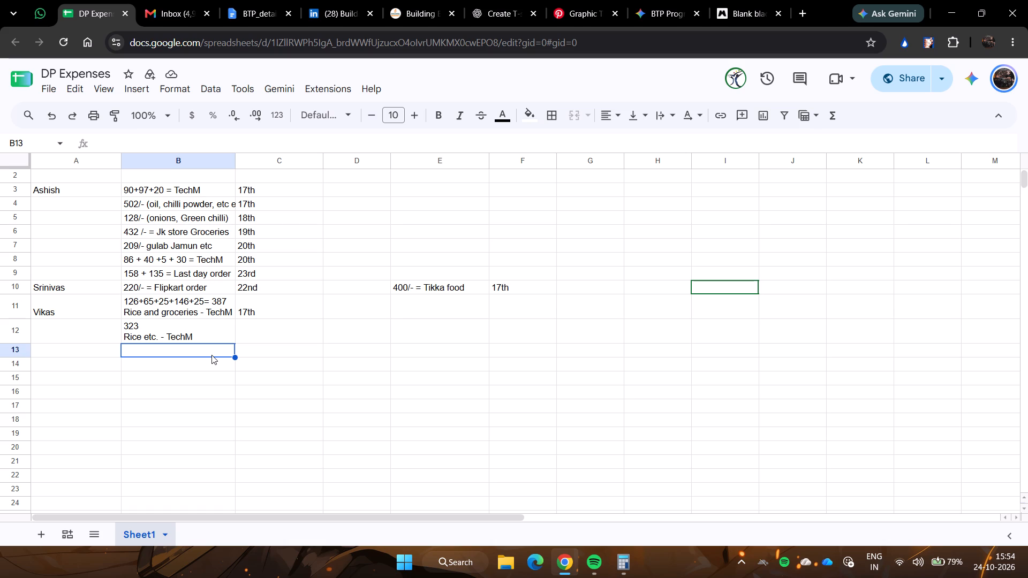
left_click(278, 331)
type("18th")
key("Return")
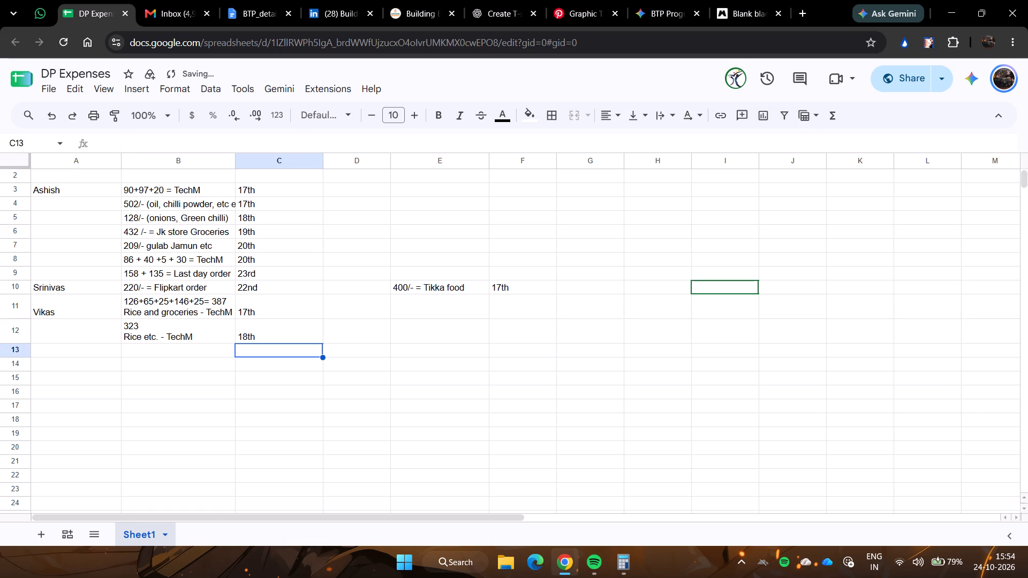
Add the note "Vikas Paid" in G10, beside the date of the Tikka food expense.
left_click(377, 329)
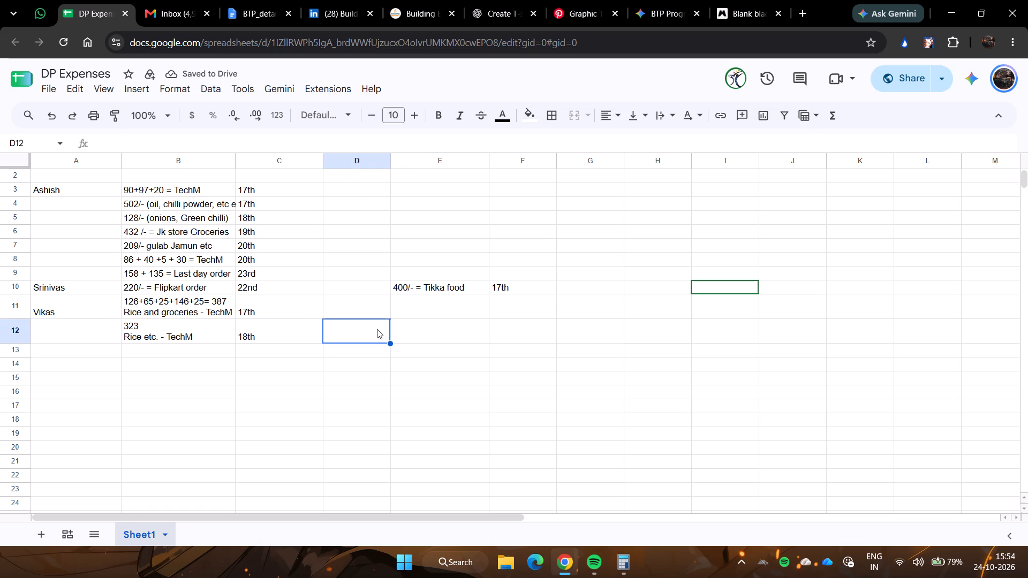
left_click(583, 291)
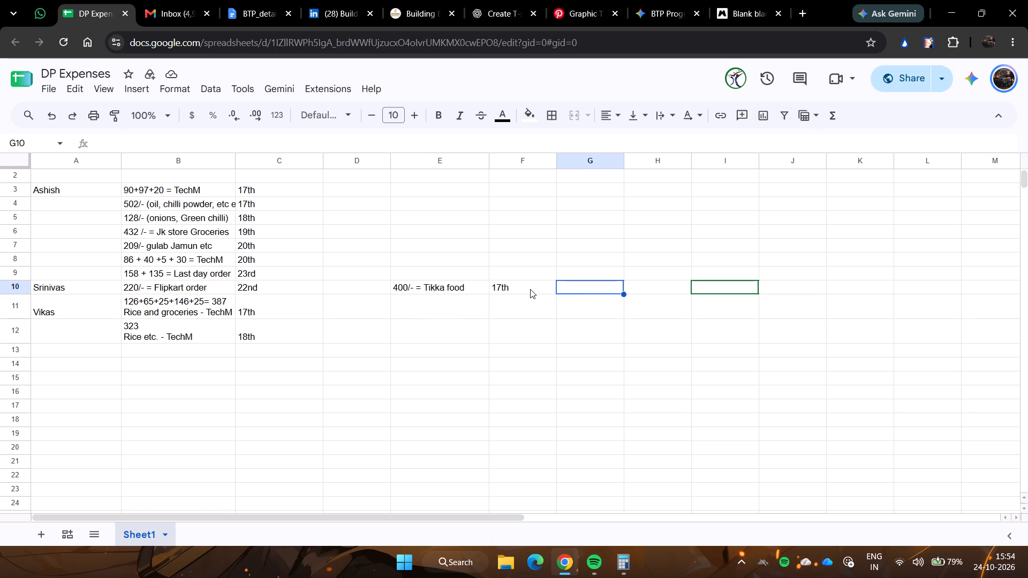
type("Vikas Paid")
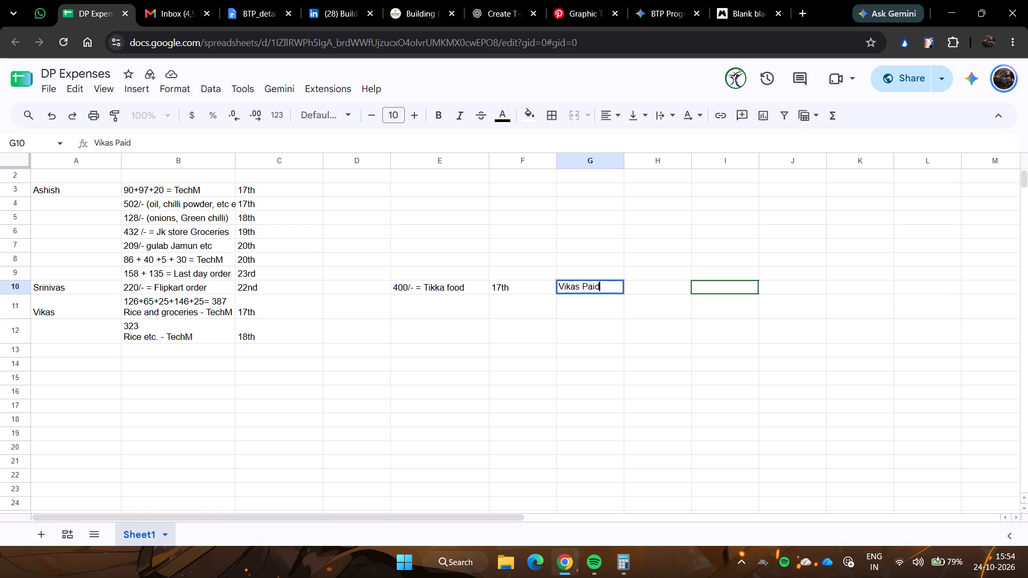
left_click(549, 307)
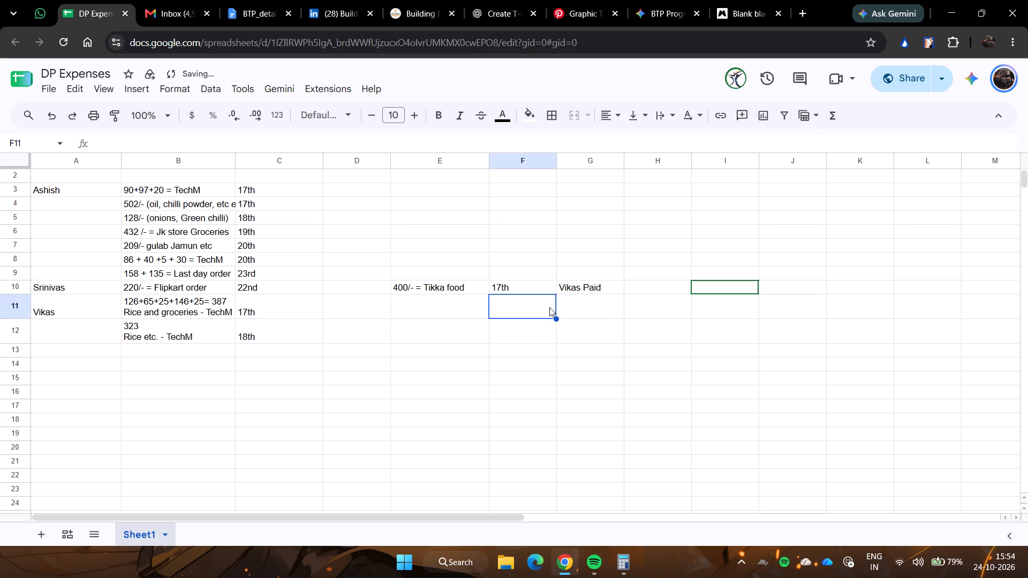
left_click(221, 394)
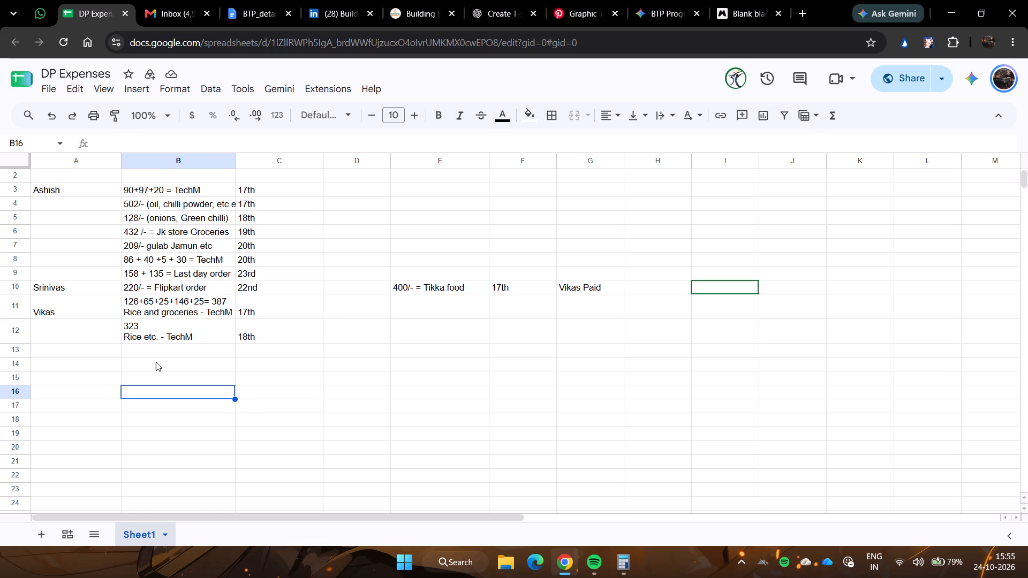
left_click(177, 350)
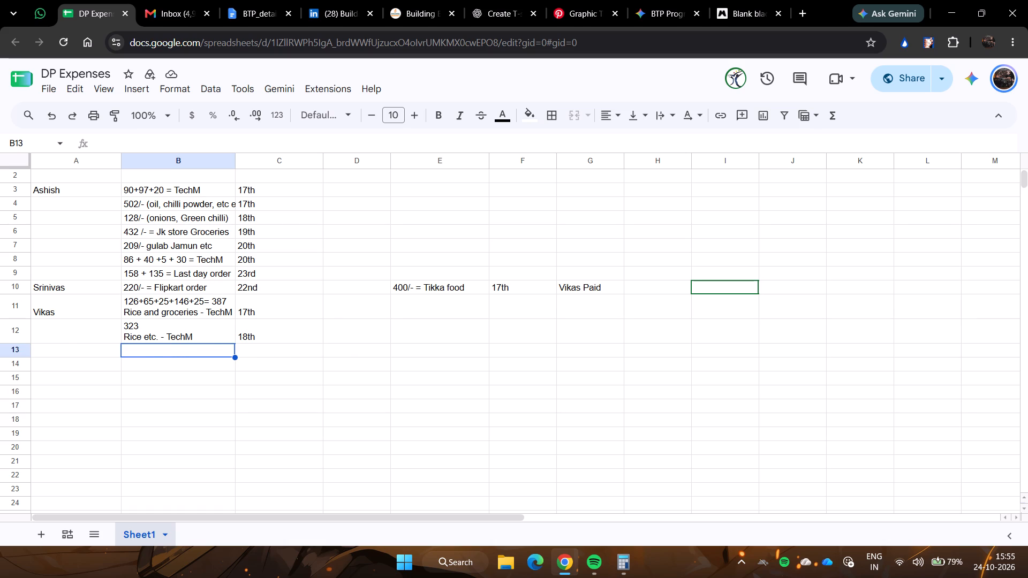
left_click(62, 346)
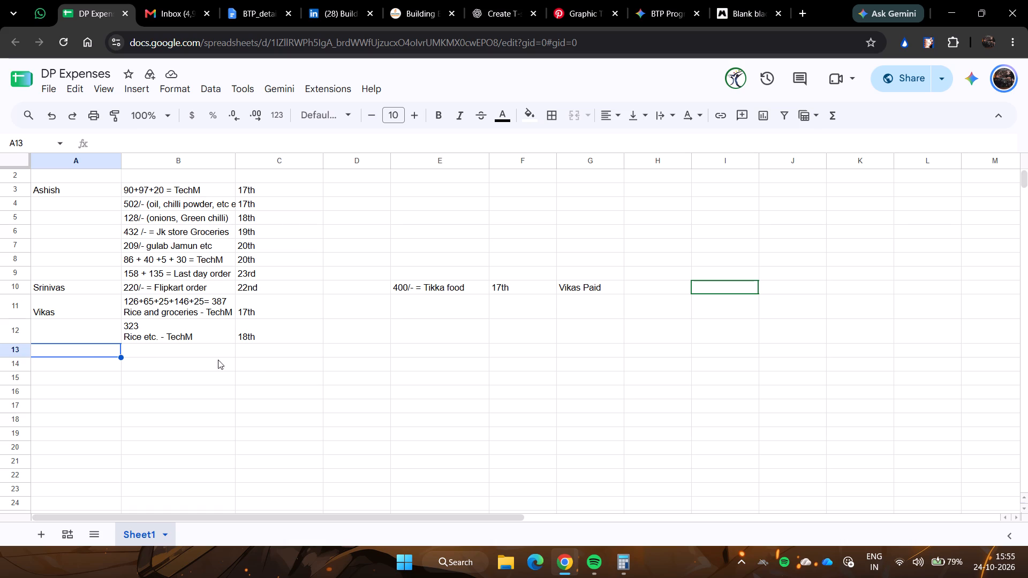
In B3, put "TechM" on a second line and complete the sum 90+97+20 with the total 207.
scroll(130, 212, "right", 1)
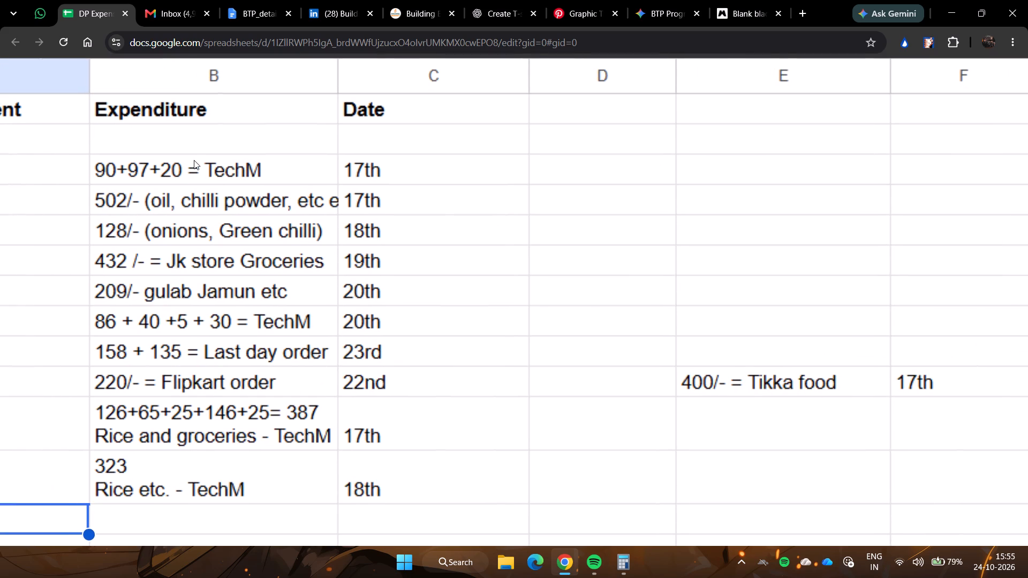
double_click(198, 173)
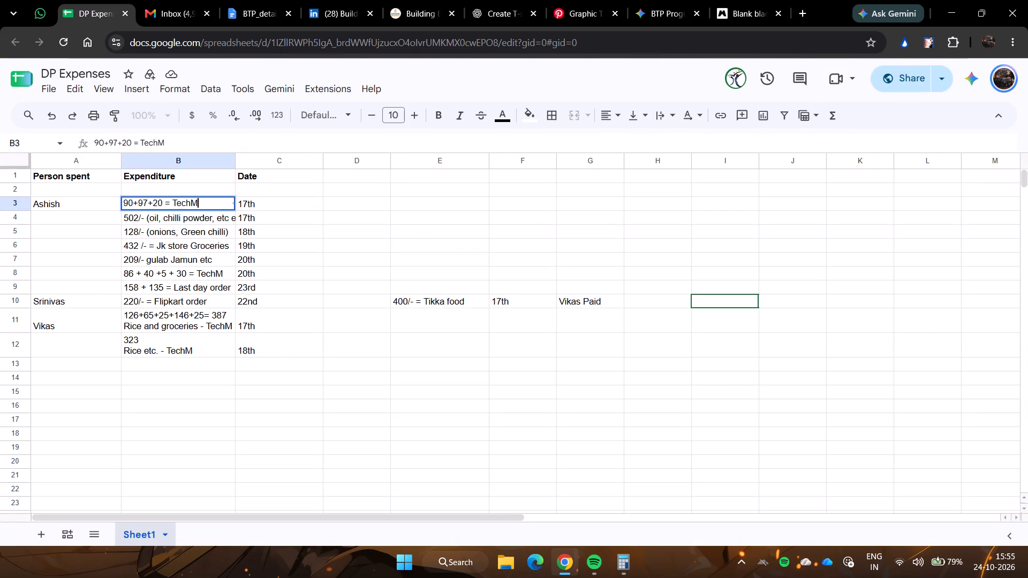
left_click(171, 202)
left_click(172, 204)
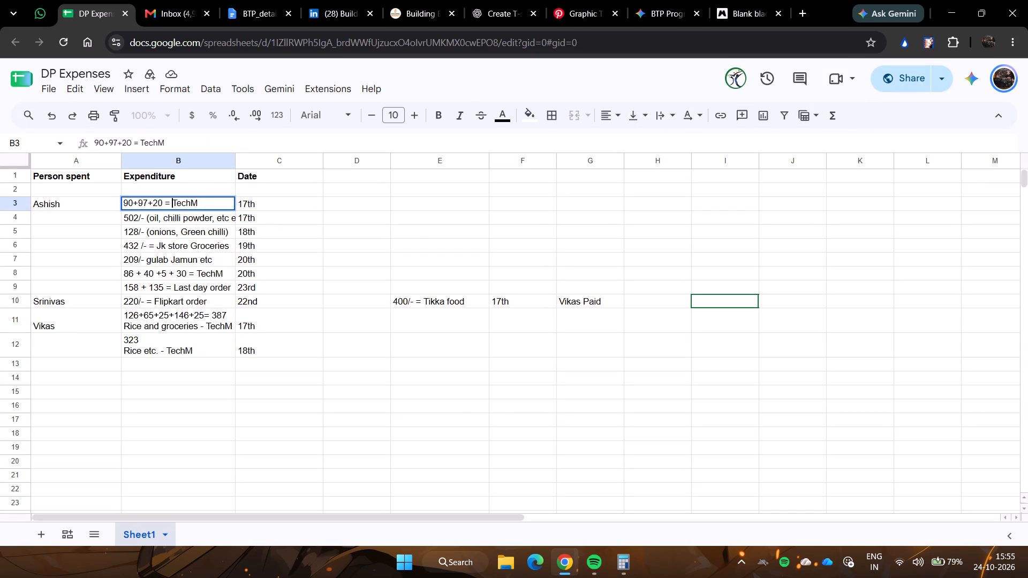
key("alt+Return")
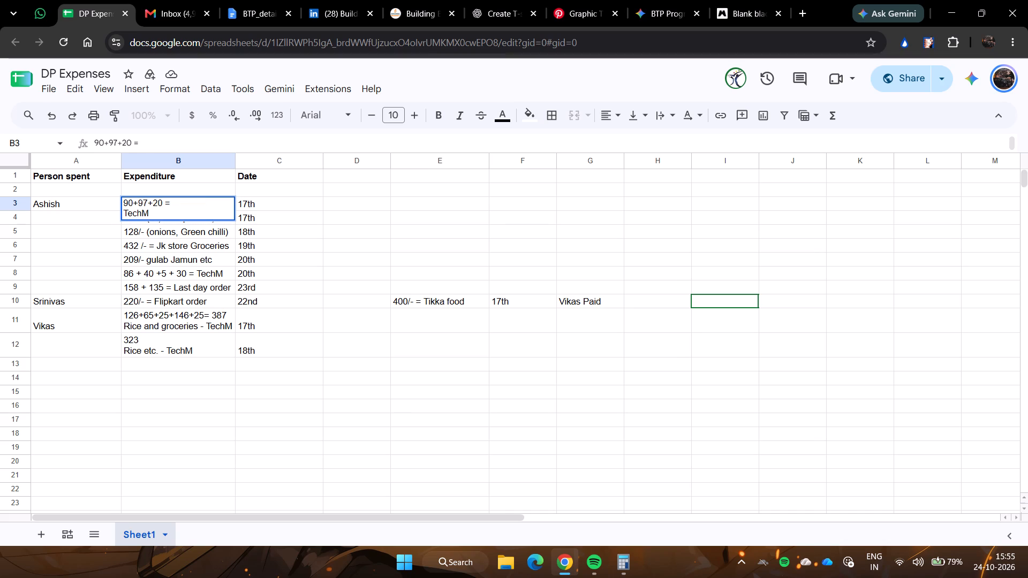
left_click(179, 204)
type("207")
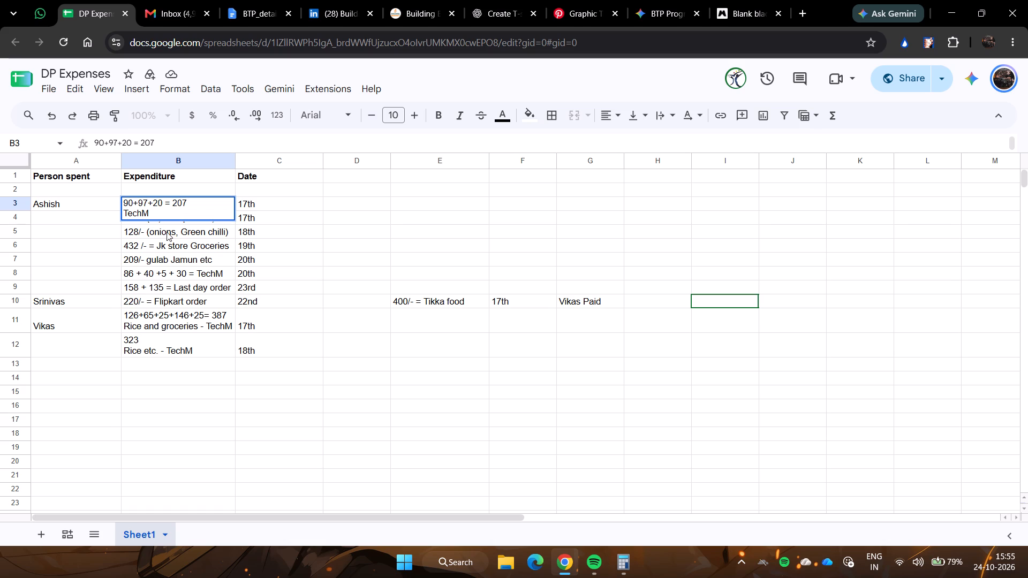
Move the bracketed descriptions in B4 (oil, chilli powder) and B5 (onions, Green chilli) onto a second line below their amounts.
double_click(154, 232)
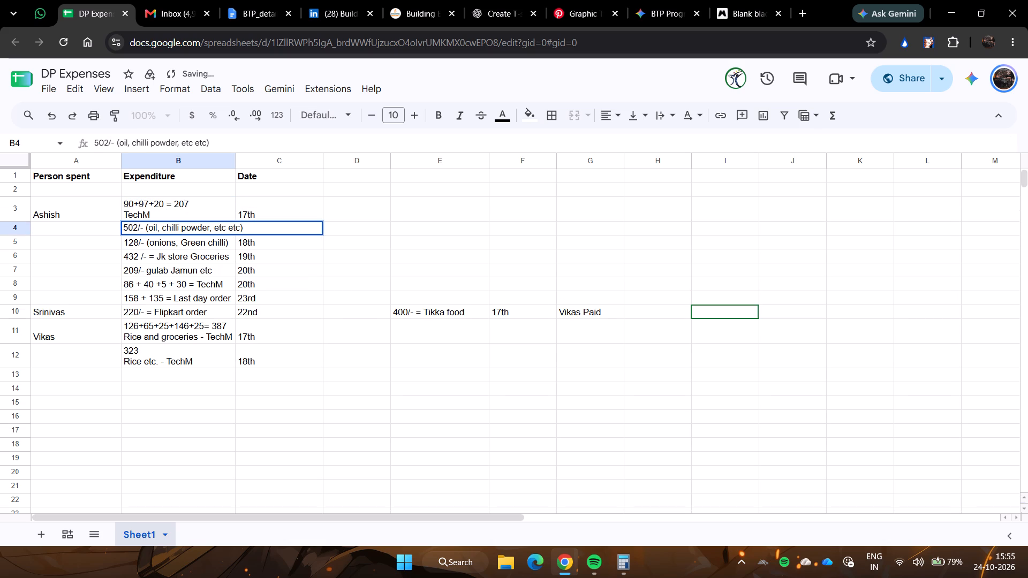
left_click(147, 230)
key("Left")
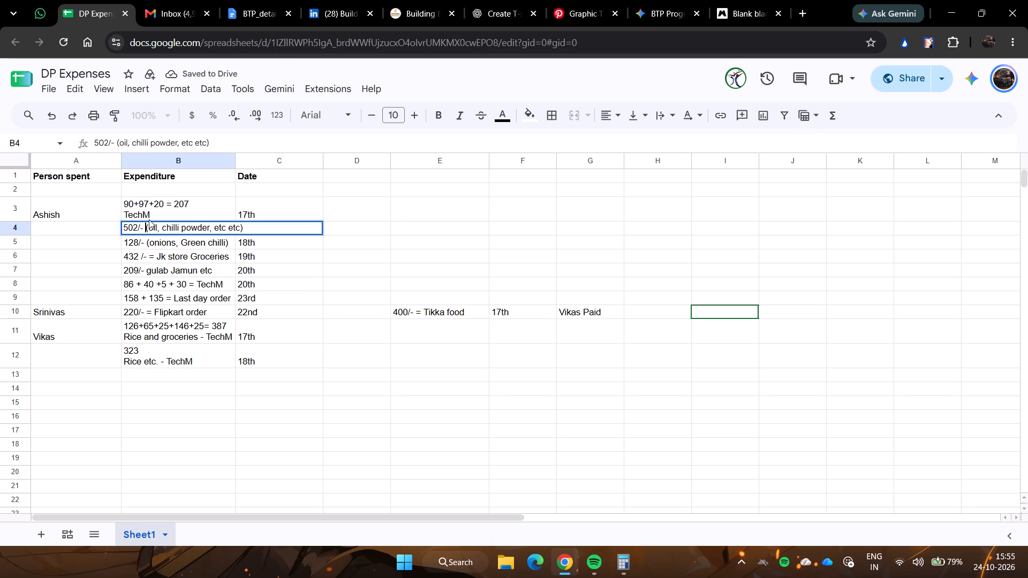
key("alt+Return")
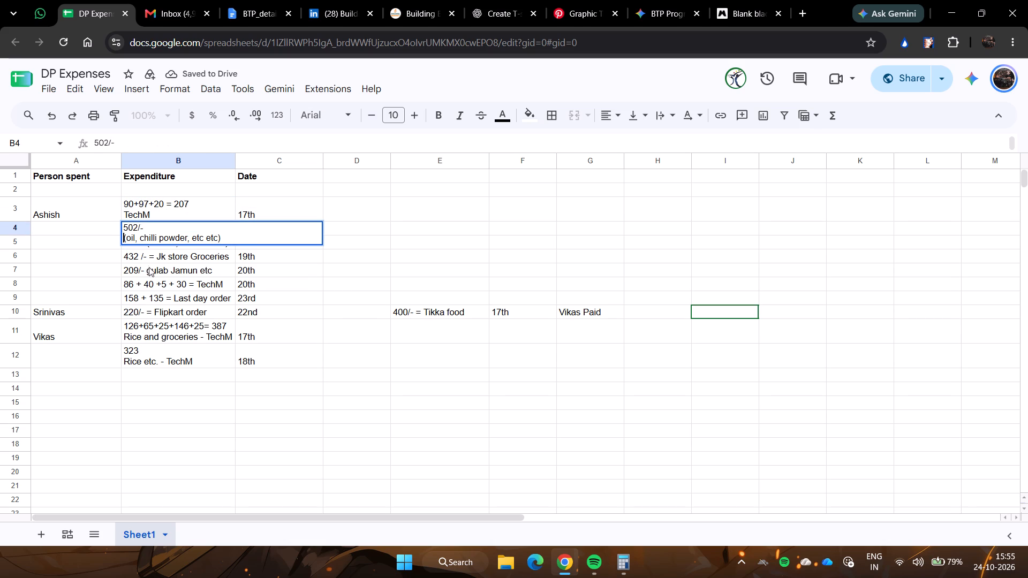
left_click(146, 257)
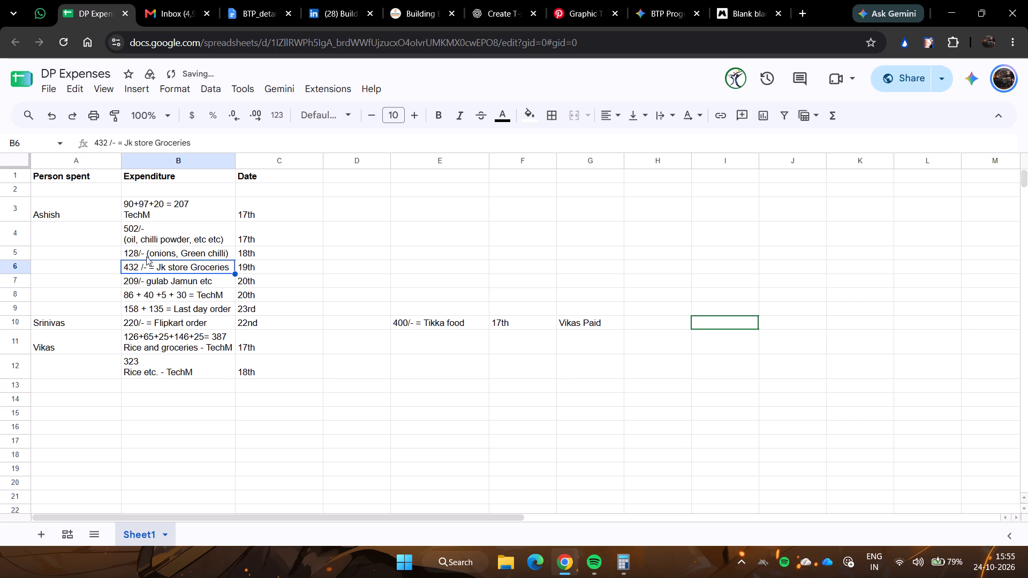
double_click(146, 256)
left_click(146, 256)
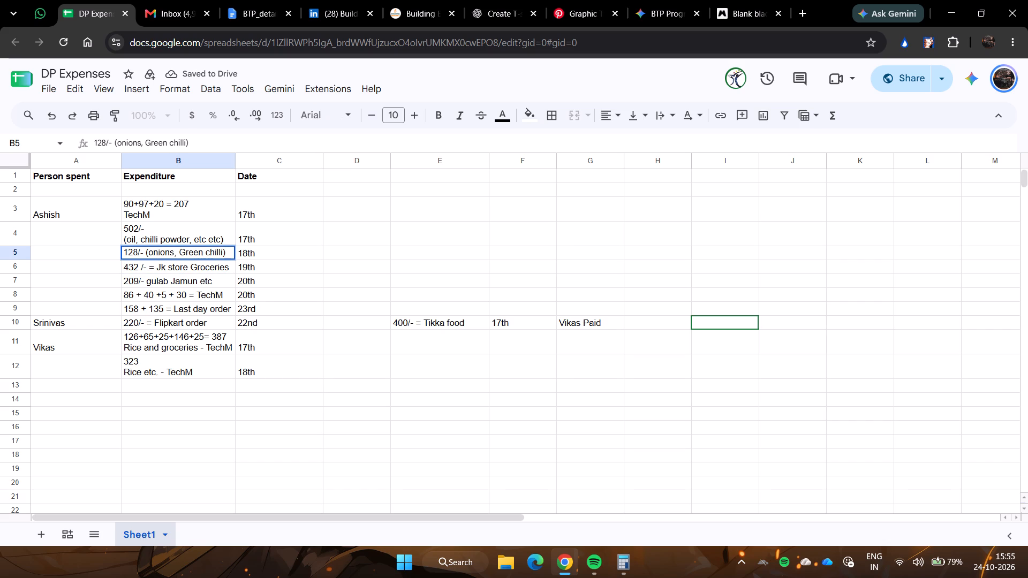
key("alt+Return")
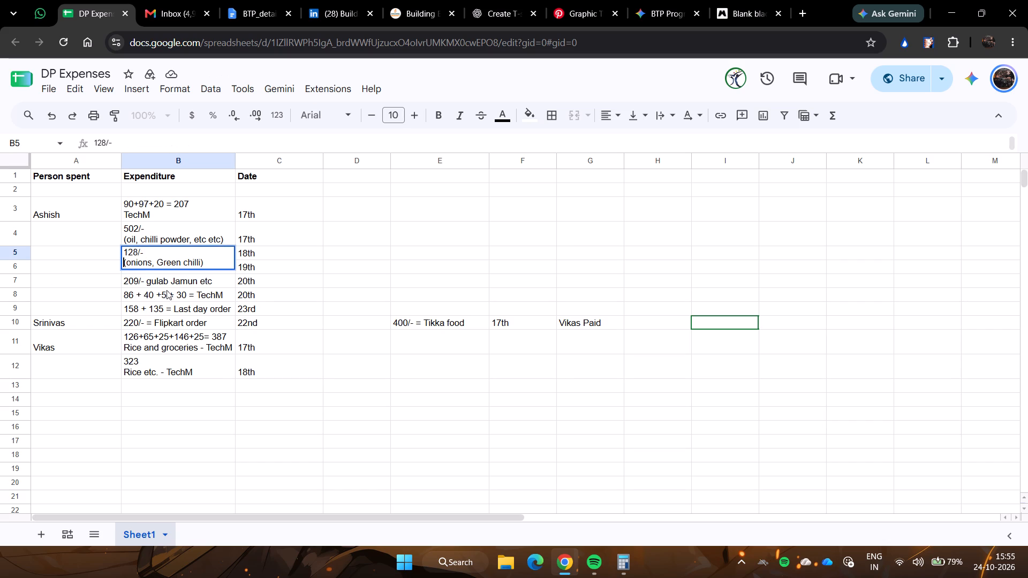
In B6, move "Jk store Groceries" onto a second line below the amount and remove the equals sign before it.
double_click(153, 276)
double_click(147, 292)
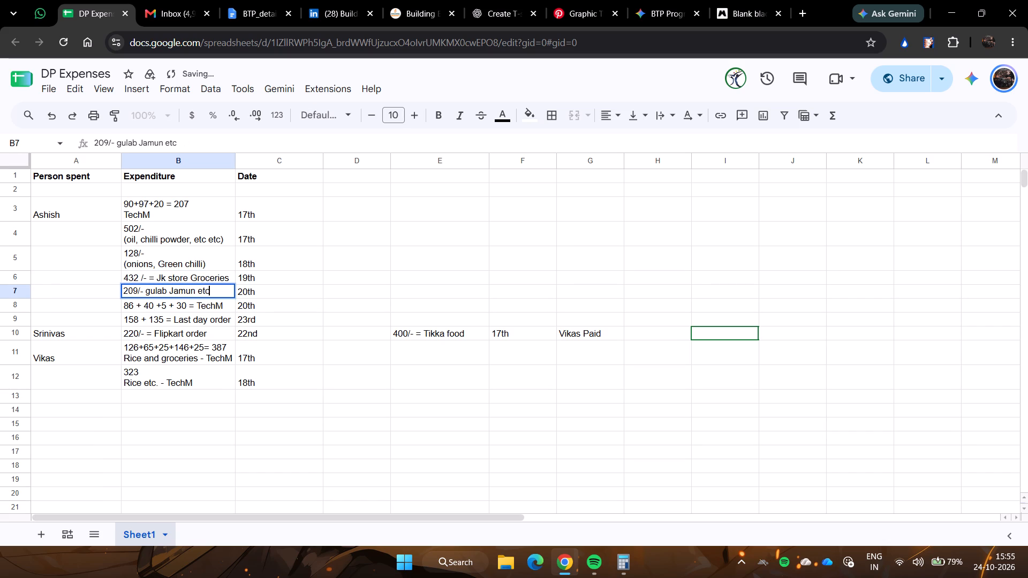
double_click(152, 275)
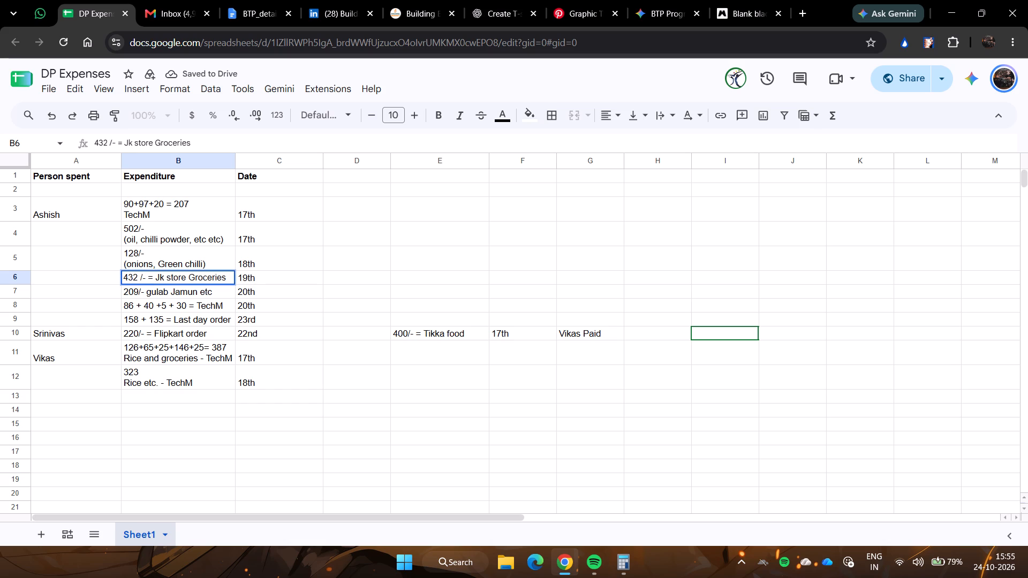
left_click(146, 279)
key("alt+Return")
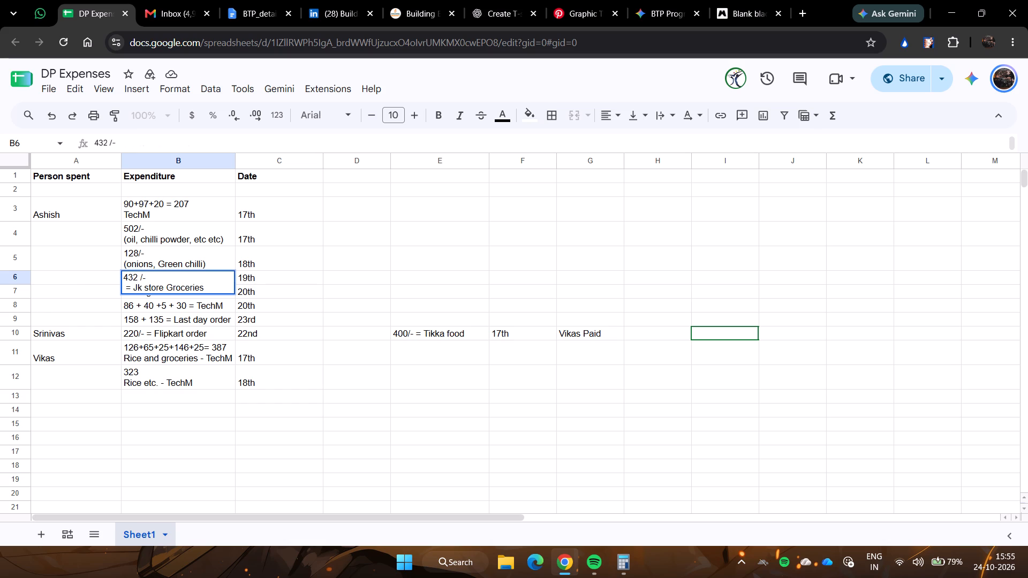
key("Delete")
key("Delete")
key("Delete")
left_click(210, 385)
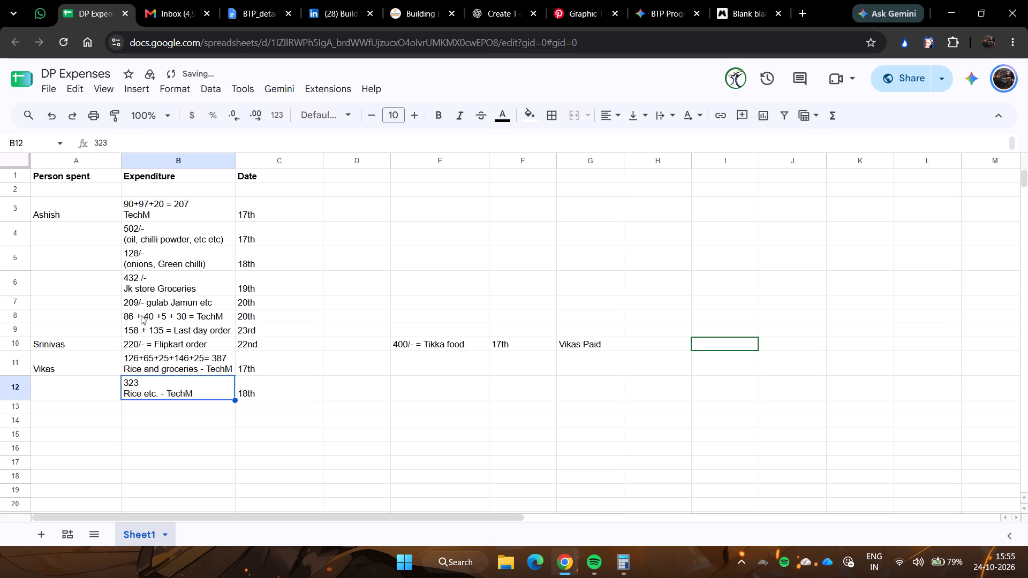
In B7, move "gulab Jamun etc" onto a second line below the amount 209/-.
double_click(147, 303)
left_click(147, 303)
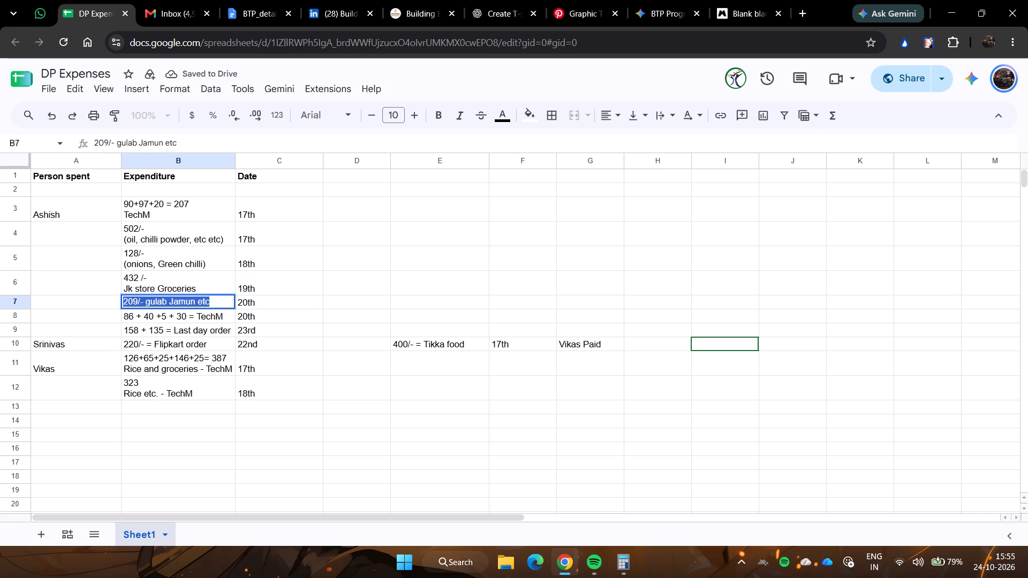
left_click(147, 303)
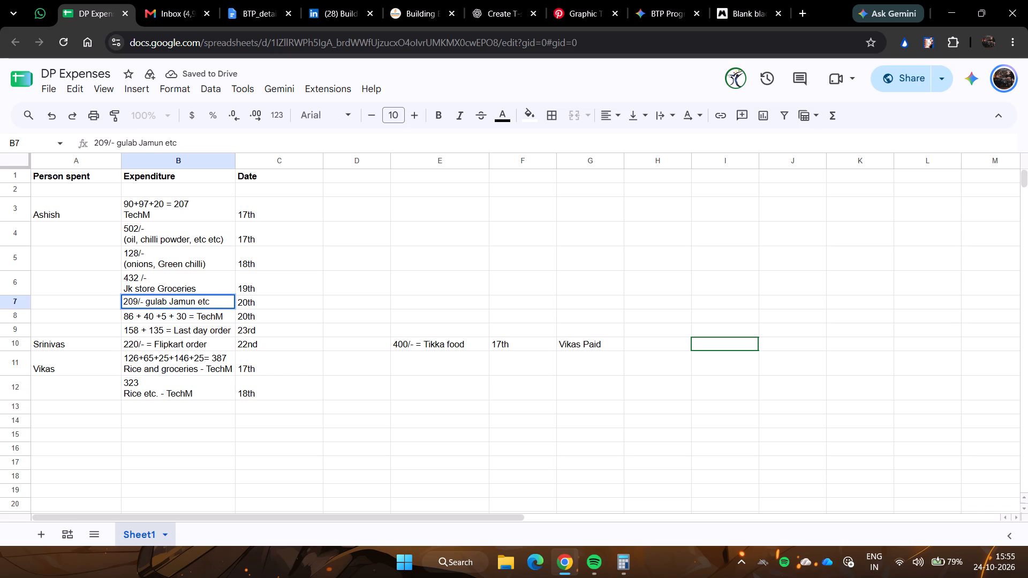
key("alt+Return")
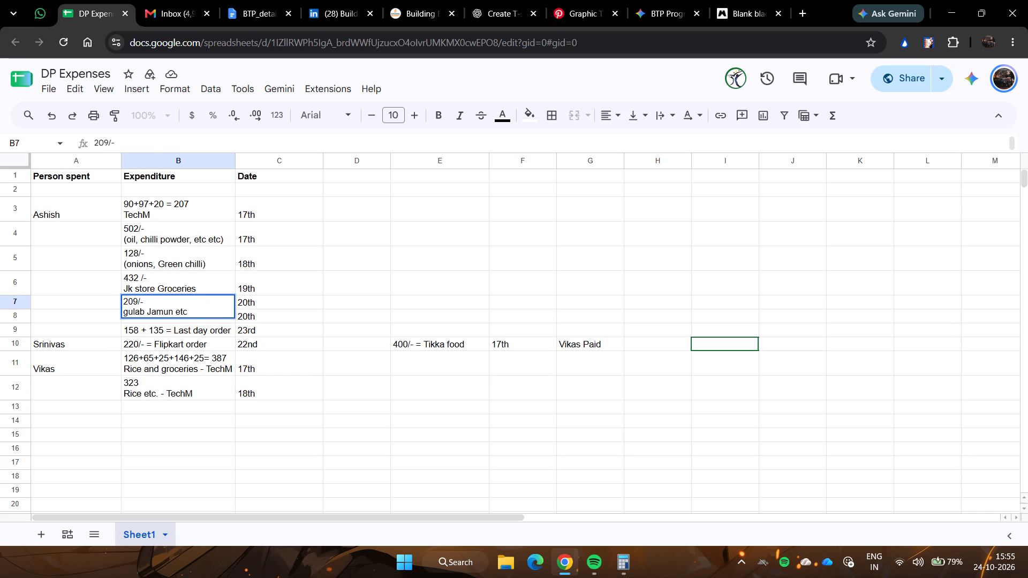
key("Return")
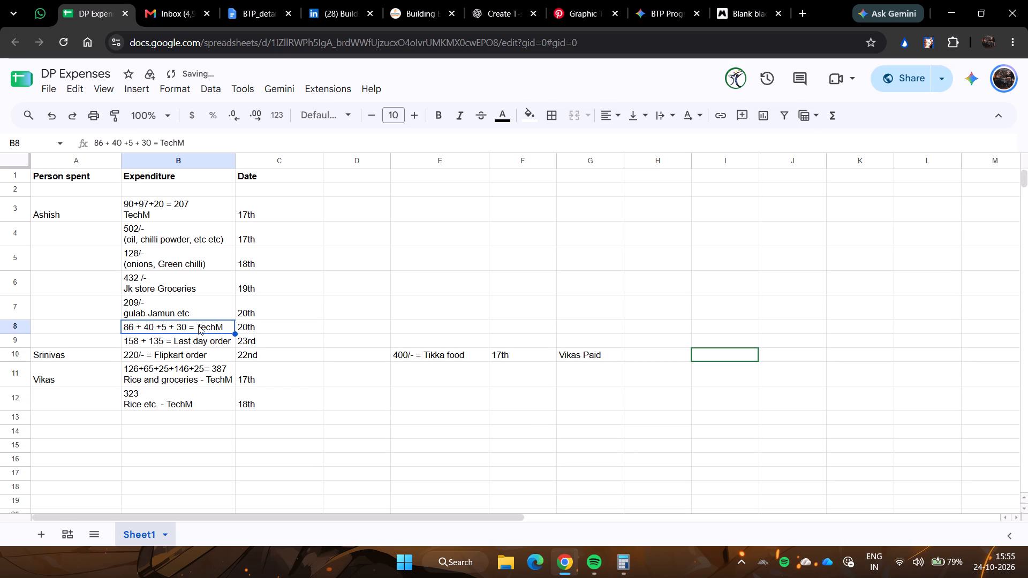
In B8, complete the sum 86 + 40 +5 + 30 with the total 131 and put "TechM" on a second line.
double_click(198, 325)
left_click(192, 325)
left_click(195, 322)
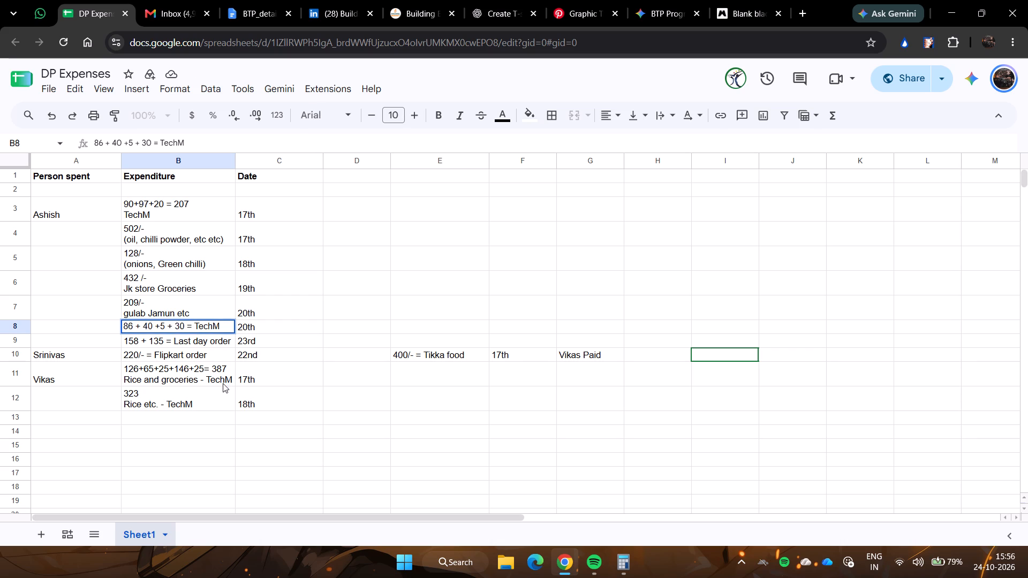
type("131")
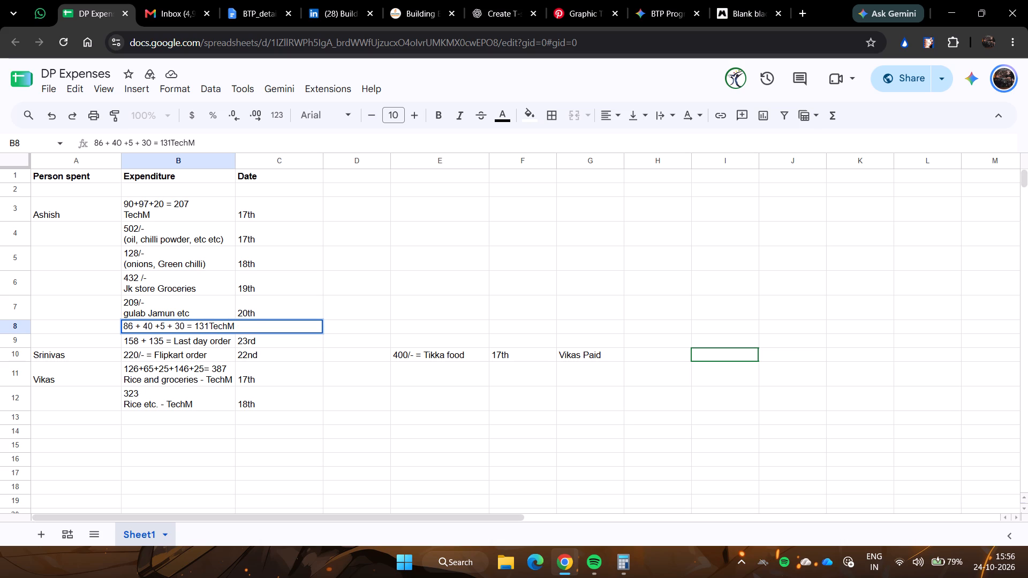
key("alt+Return")
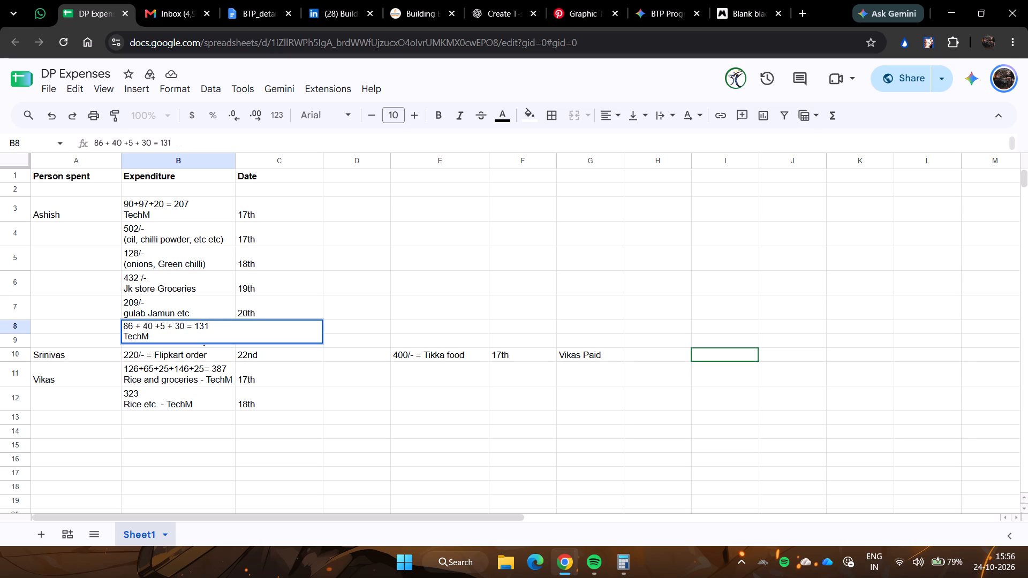
In B10, remove the equals sign and move "Flipkart order" onto a second line below the amount 220/-.
left_click(168, 362)
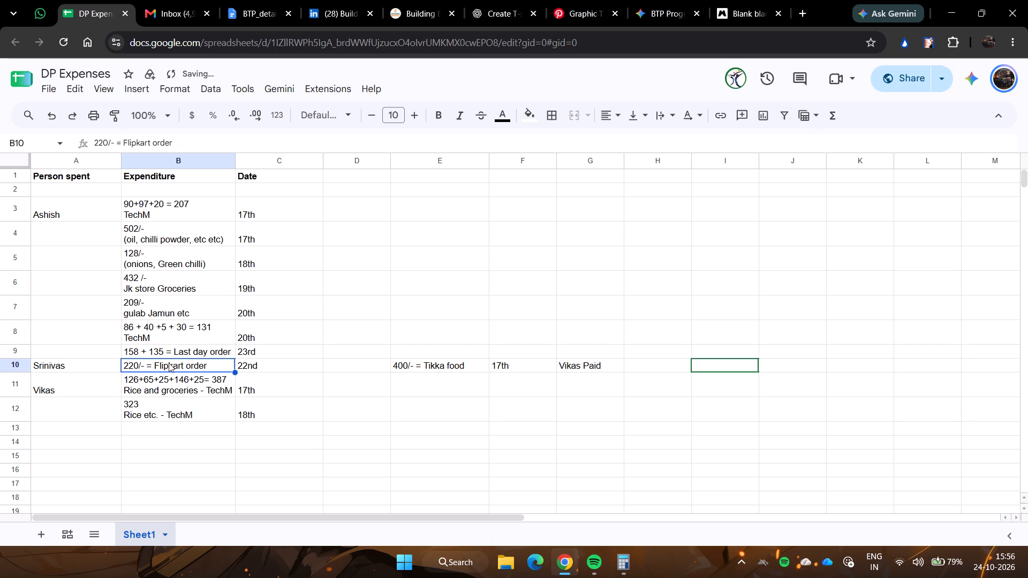
double_click(147, 362)
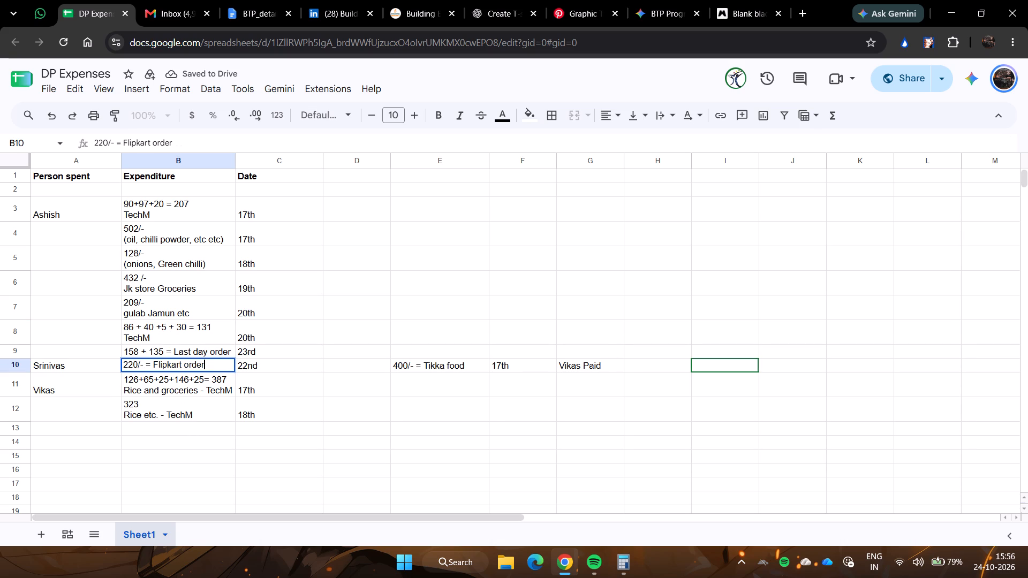
left_click(149, 367)
key("BackSpace")
key("Right")
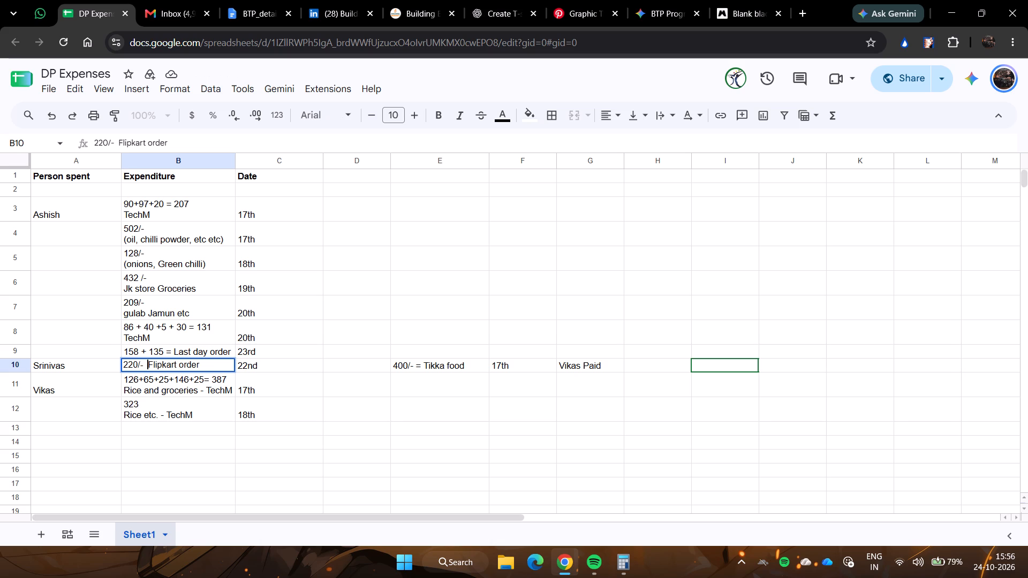
key("alt+Return")
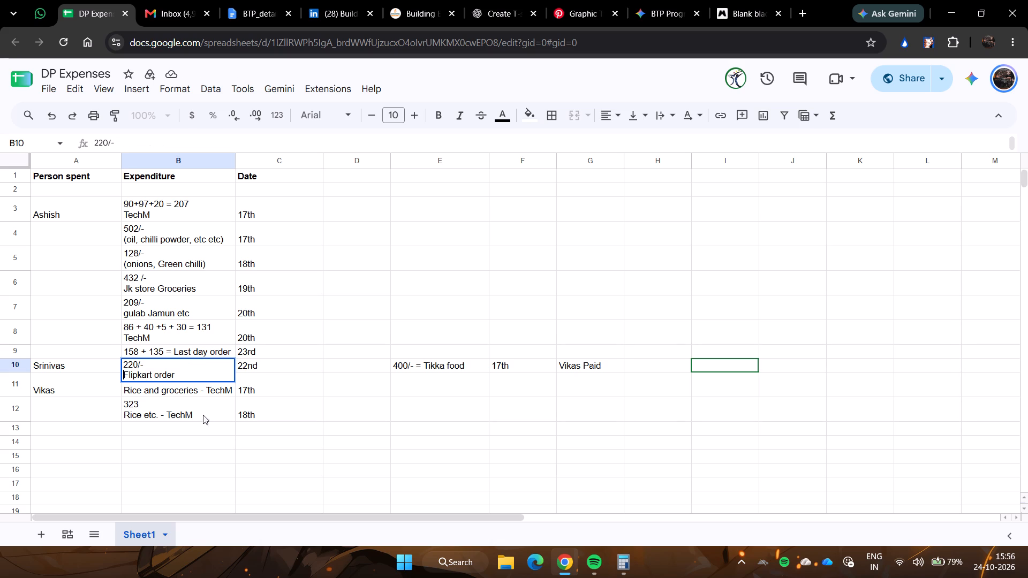
key("Return")
left_click(230, 488)
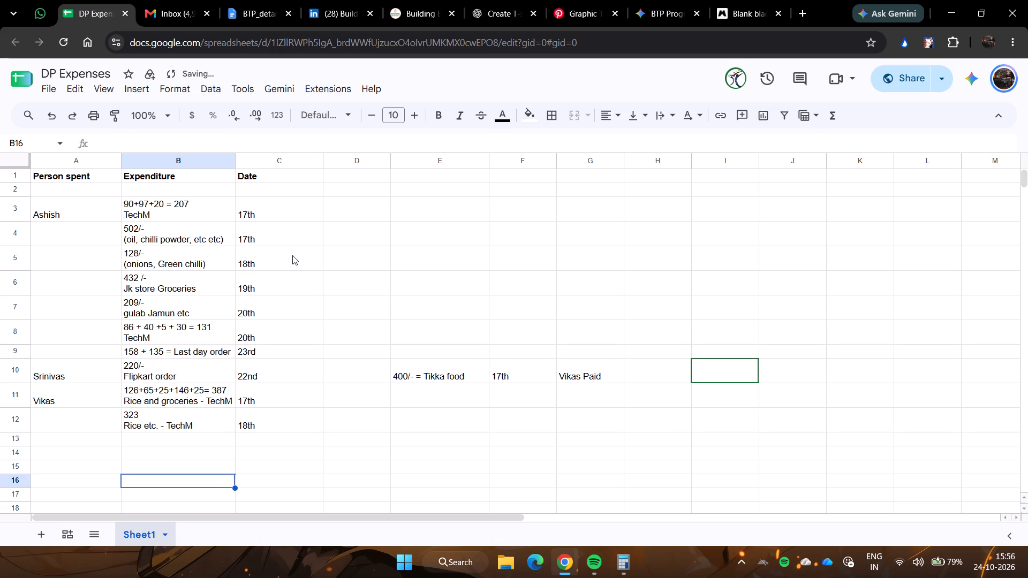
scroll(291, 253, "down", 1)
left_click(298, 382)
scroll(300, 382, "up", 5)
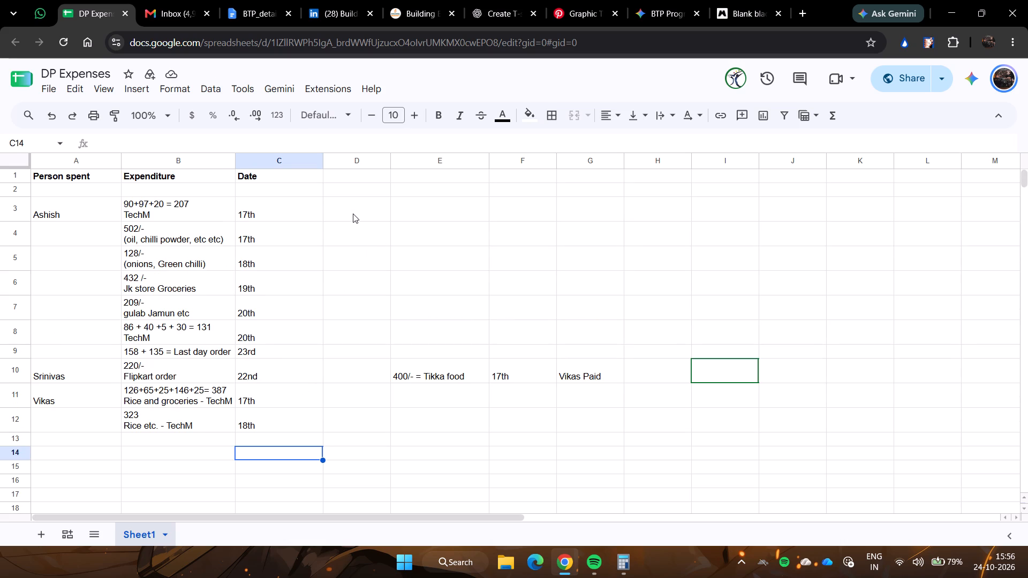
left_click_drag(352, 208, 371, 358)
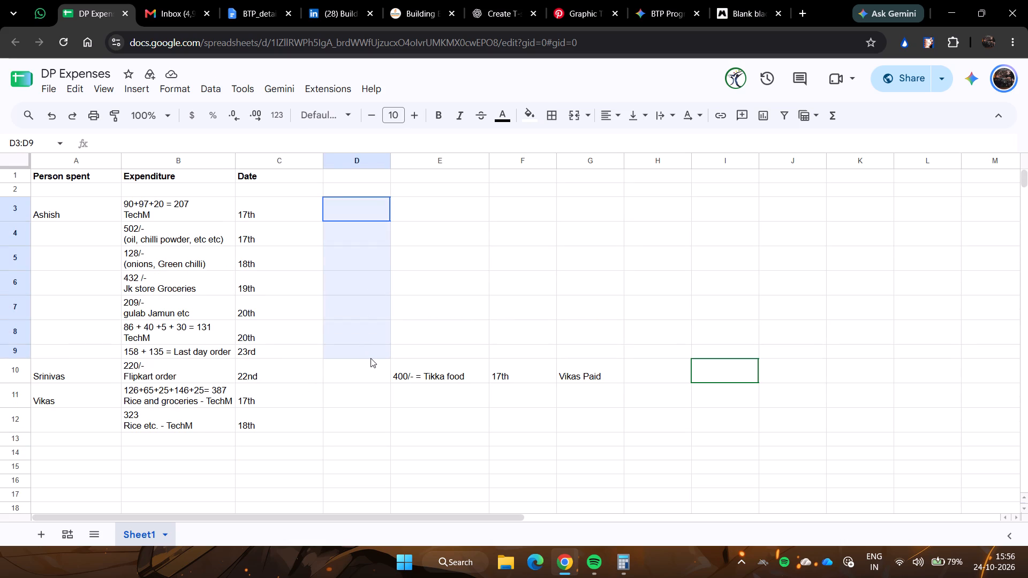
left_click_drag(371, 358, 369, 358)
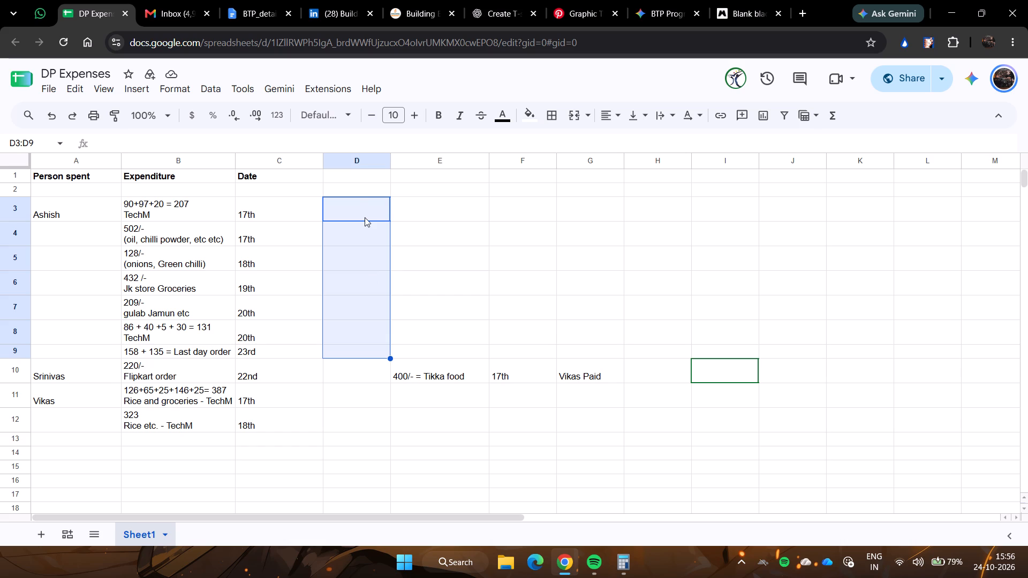
Enter the column header "Total" in D1, beside the Date header.
left_click(351, 177)
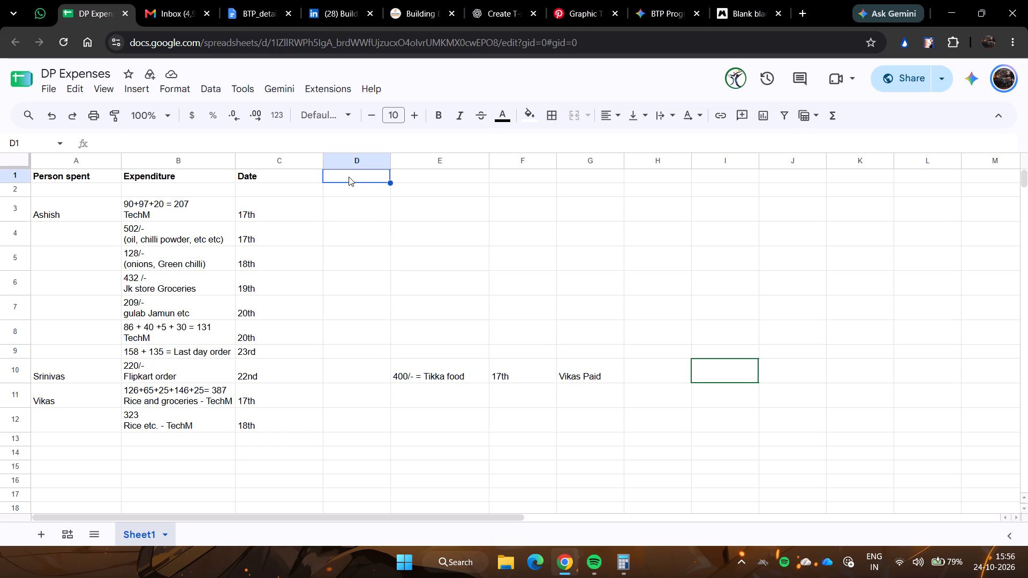
type("Totoal")
key("BackSpace")
key("BackSpace")
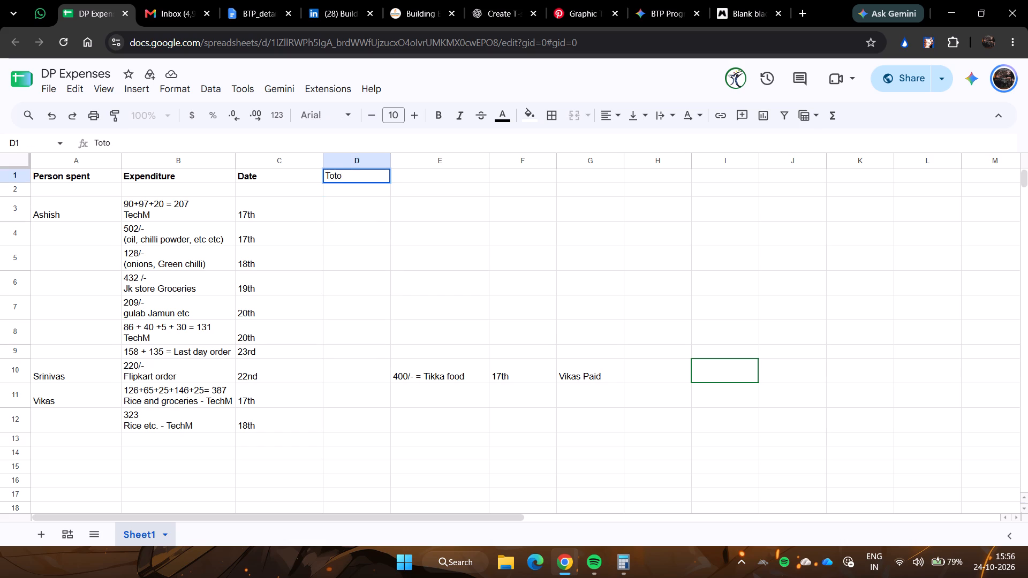
key("l")
key("BackSpace")
key("BackSpace")
key("a")
key("l")
key("Return")
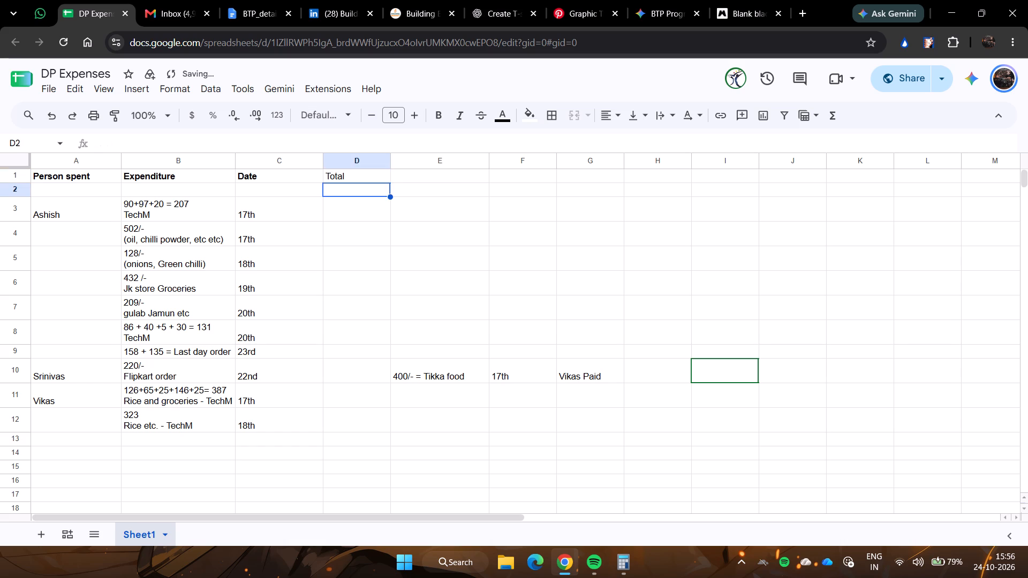
key("Return")
key("Escape")
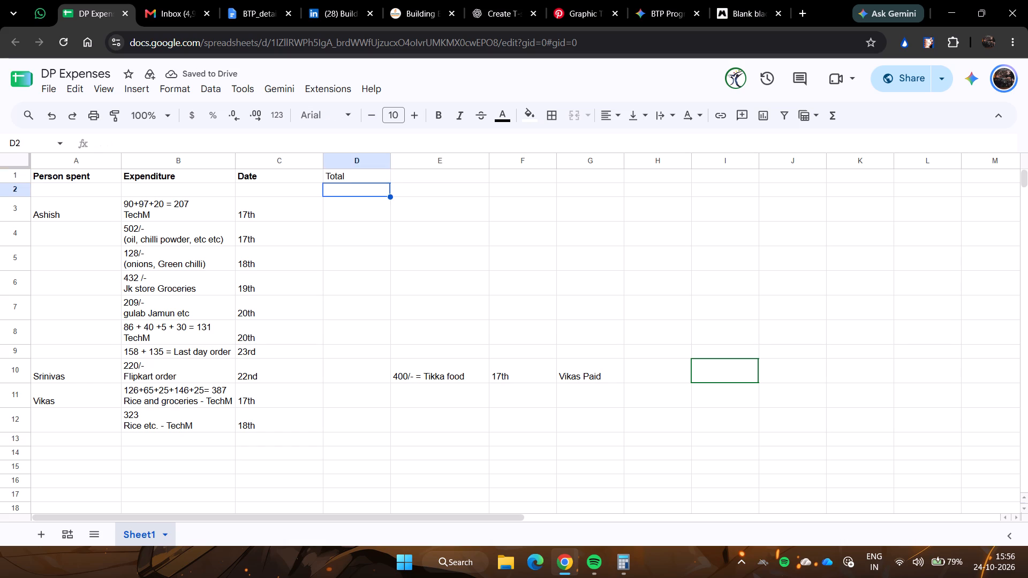
Merge cells D3 to D9 in the Total column into one cell spanning Ashish's expense rows.
left_click_drag(341, 215, 362, 358)
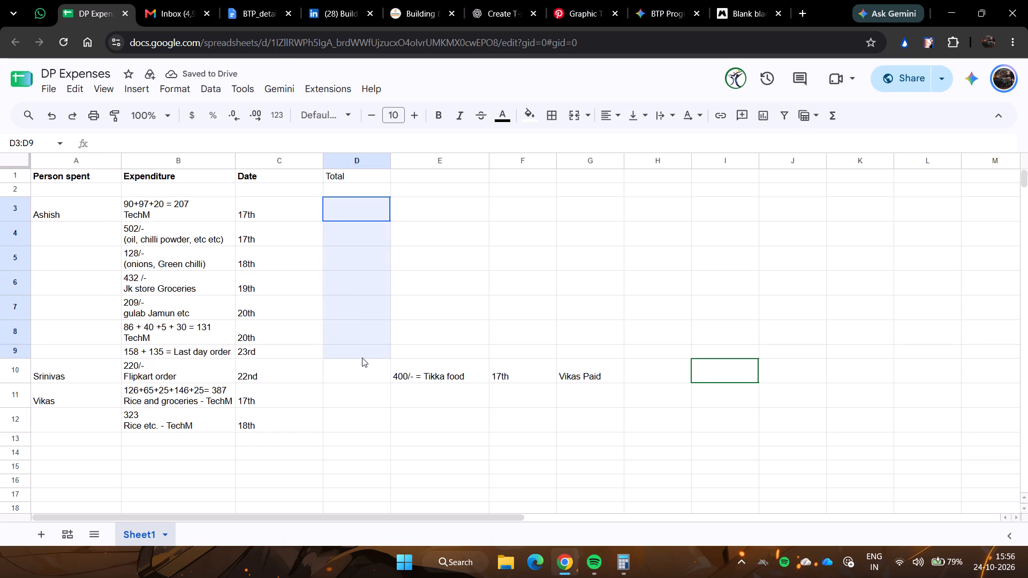
left_click_drag(362, 358, 364, 358)
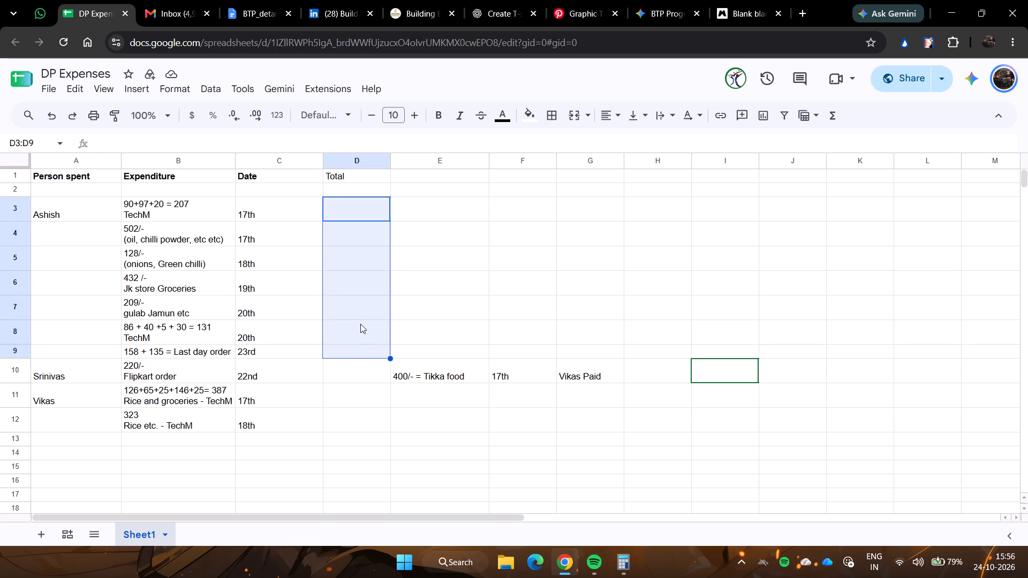
scroll(360, 321, "down", 1)
scroll(360, 321, "up", 4)
left_click(571, 120)
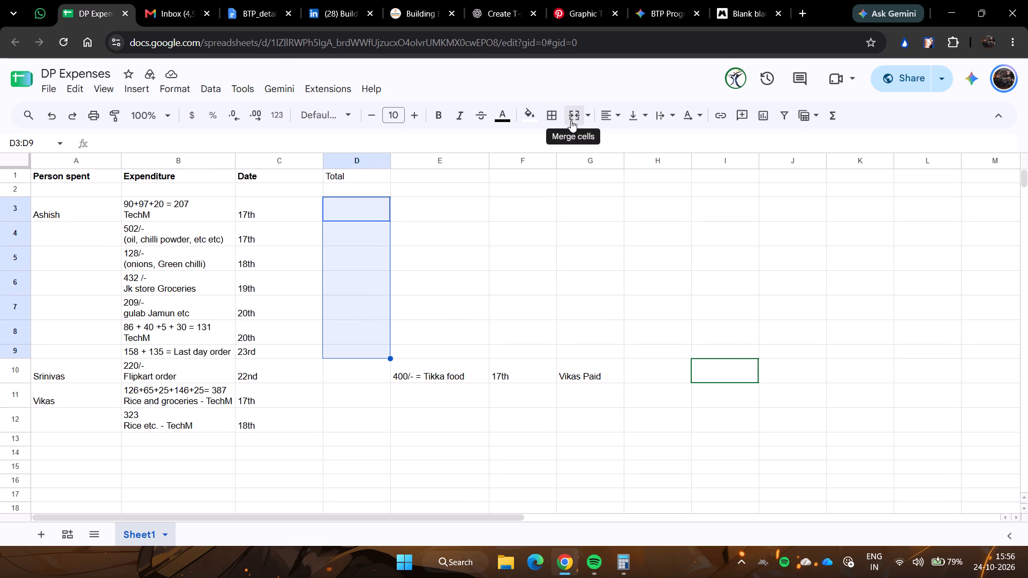
Enter 1609 as Ashish's total in the merged cell D3:D9.
left_click(351, 294)
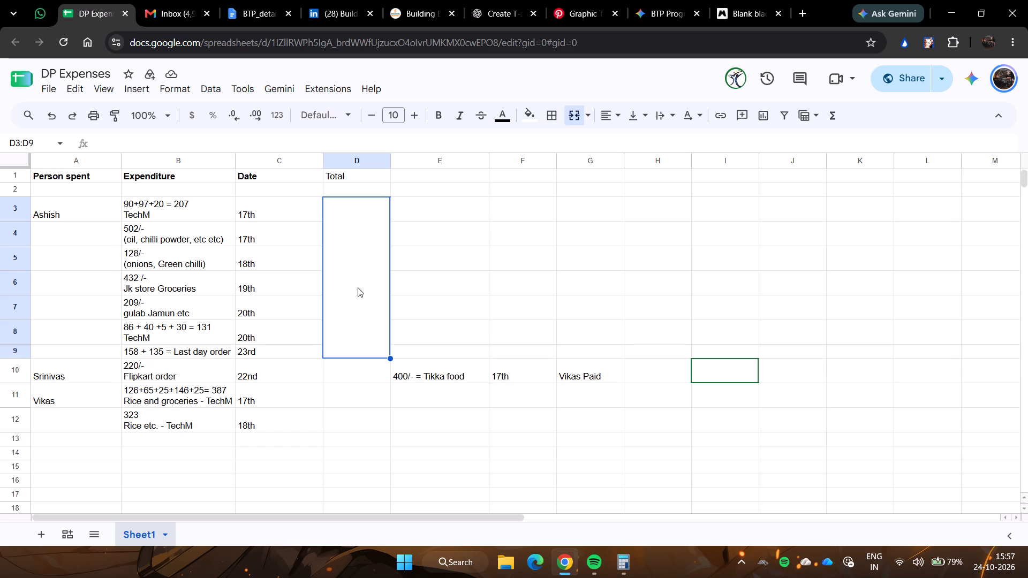
left_click(371, 323)
type("1609")
key("Return")
left_click(471, 248)
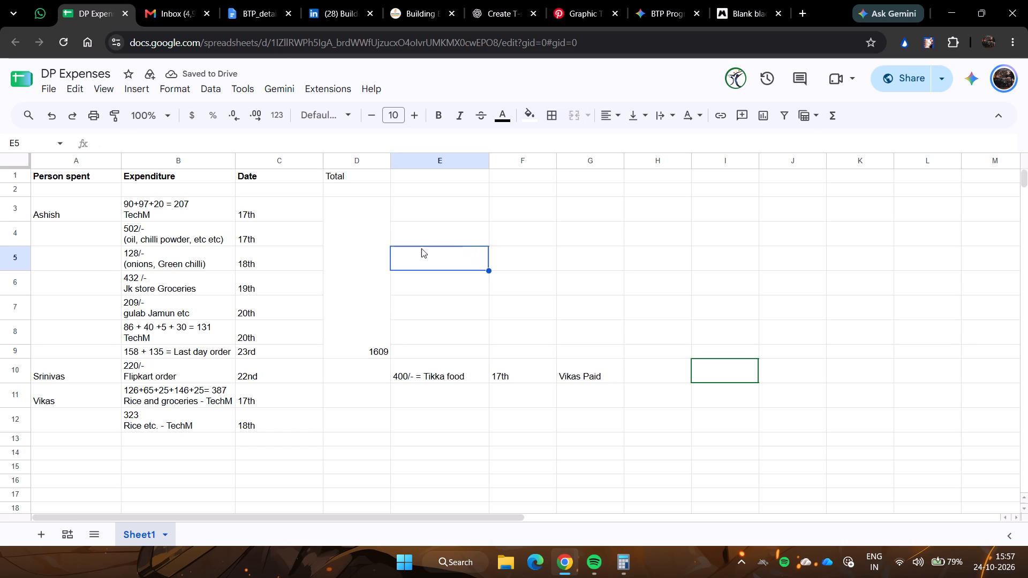
Center Ashish's total vertically and horizontally in the merged cell D3:D9 and set its text wrapping to clip.
left_click(375, 250)
left_click(649, 116)
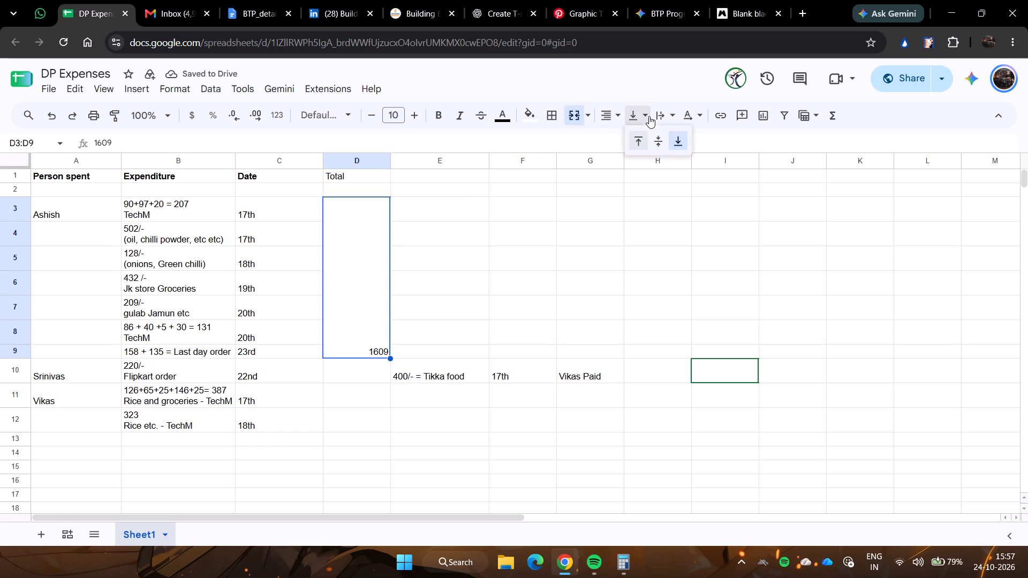
left_click(659, 140)
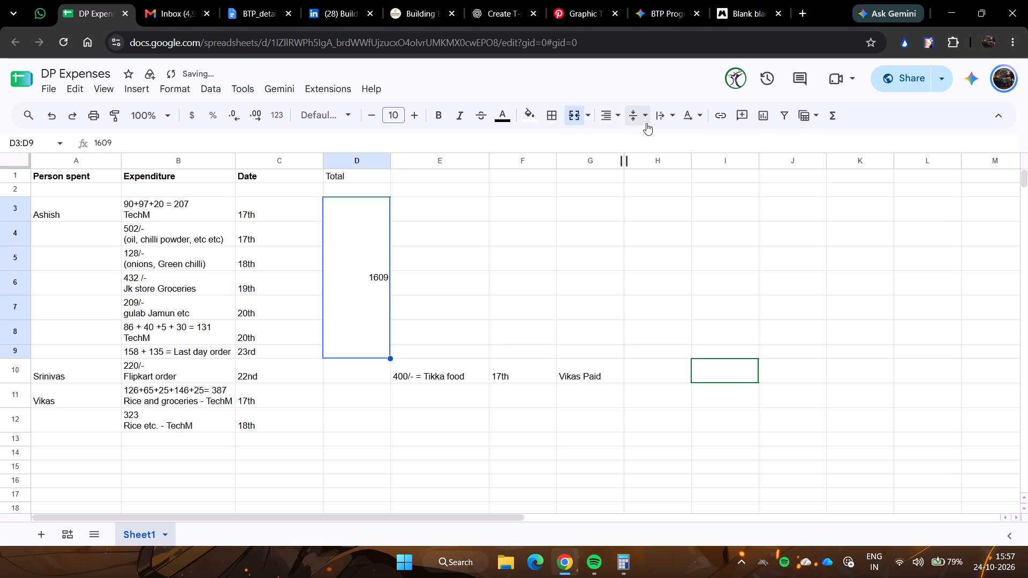
left_click(671, 118)
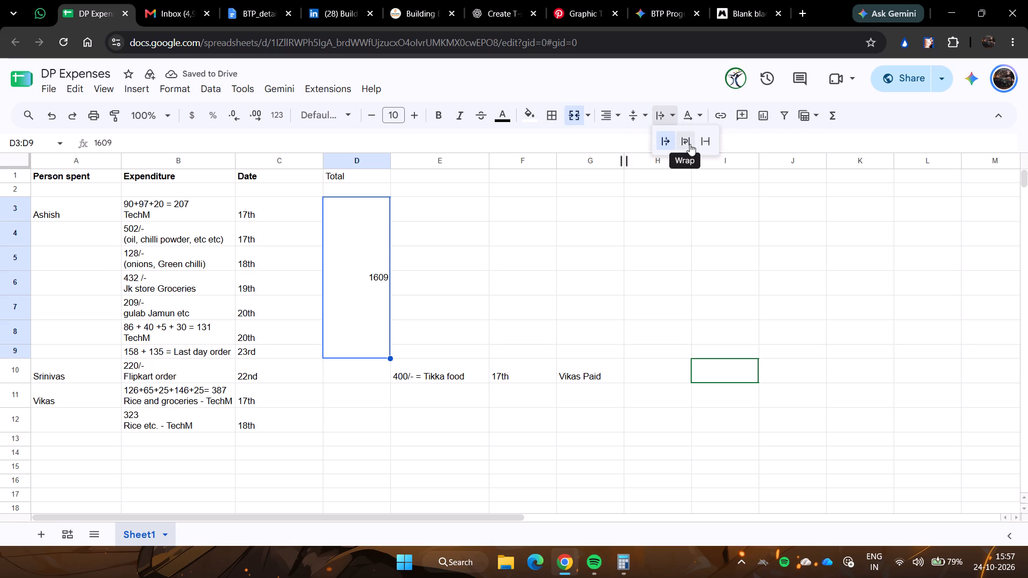
left_click(704, 144)
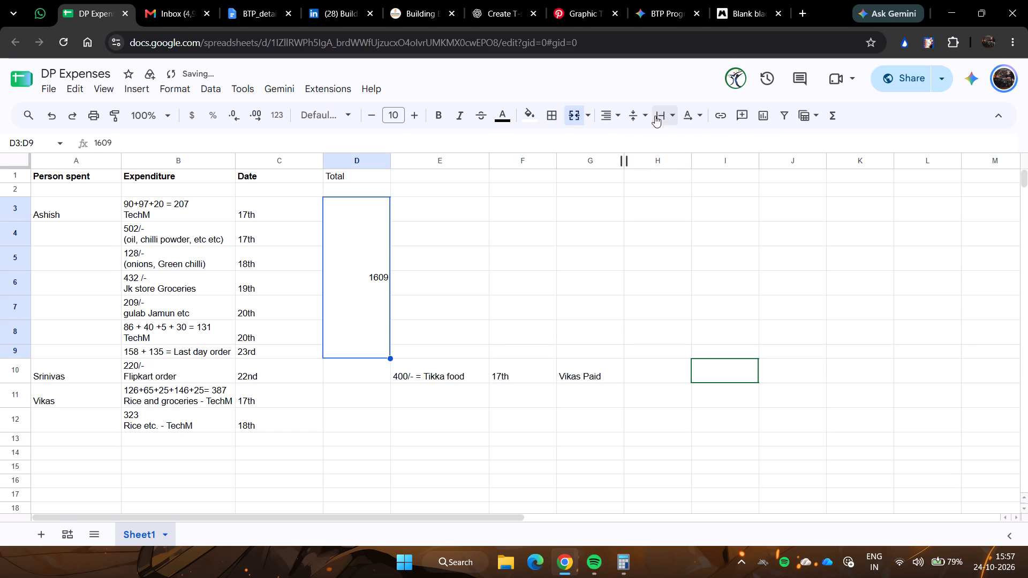
left_click(608, 117)
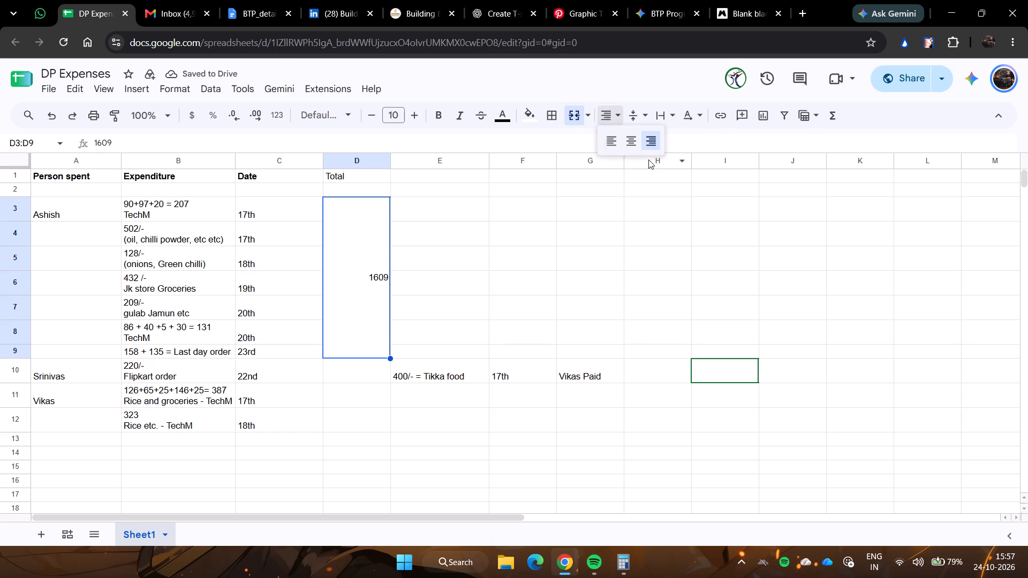
left_click(633, 143)
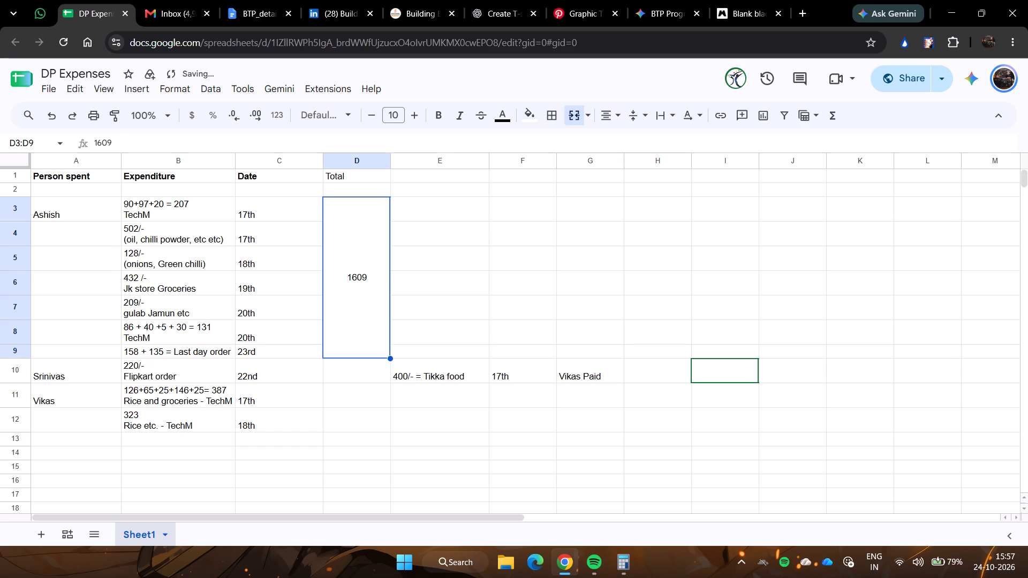
Make Ashish's total in the merged cell D3:D9 bold and set its font size to 17.
left_click(436, 111)
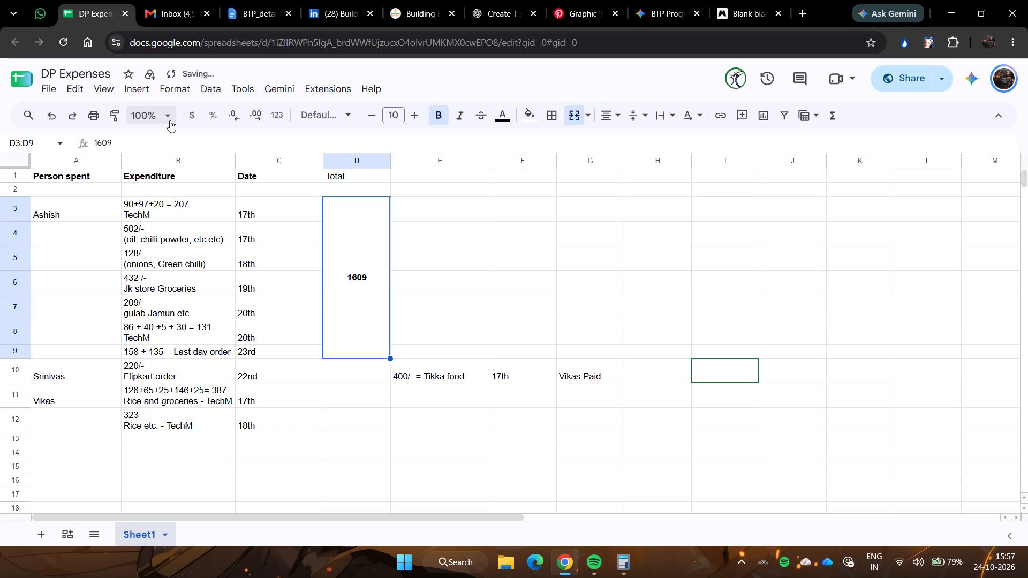
triple_click(415, 116)
triple_click(415, 116)
left_click(415, 116)
left_click(415, 116)
left_click(487, 315)
Enter 220 as Srinivas's total in D10.
left_click(343, 372)
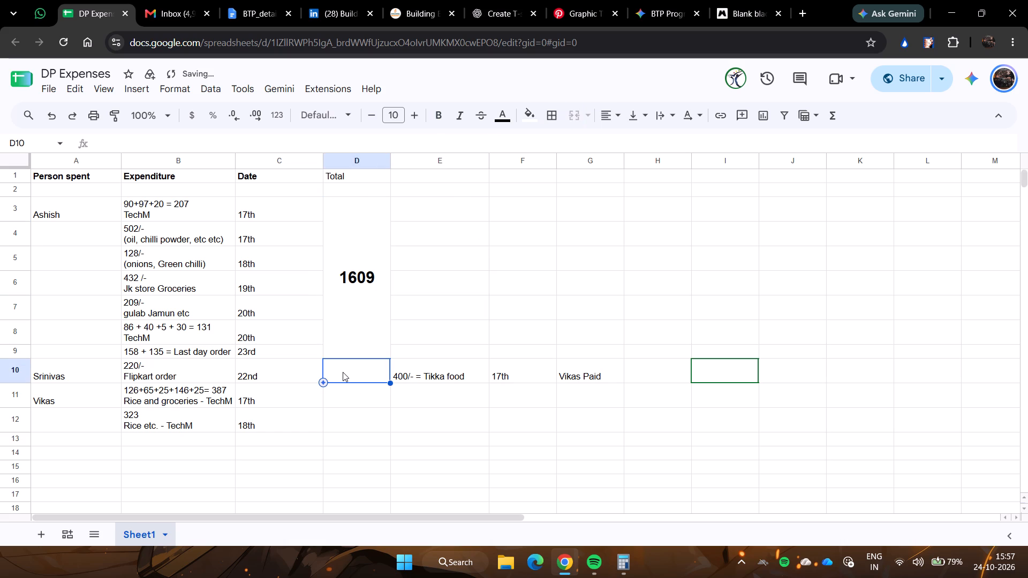
type("220")
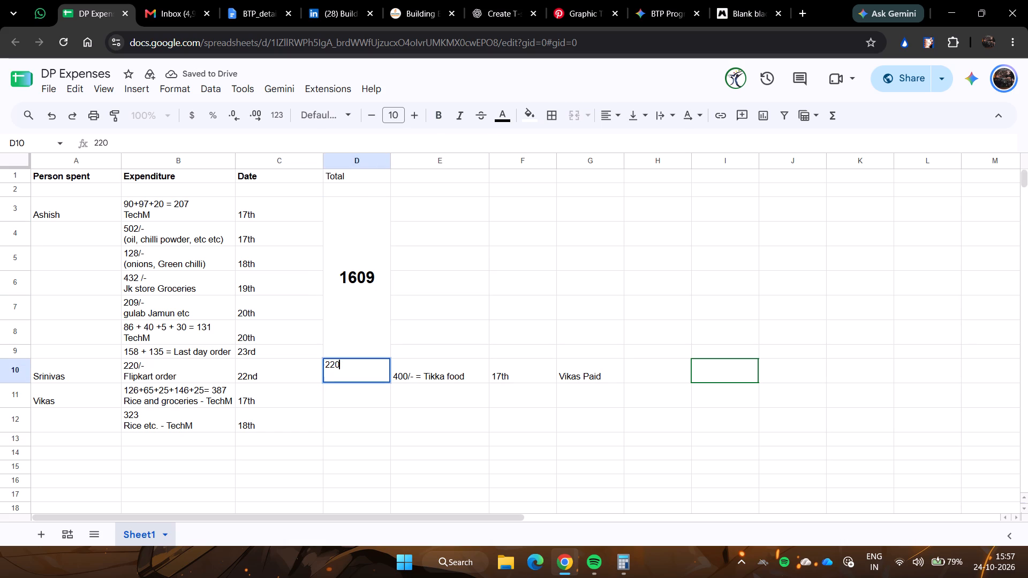
key("Return")
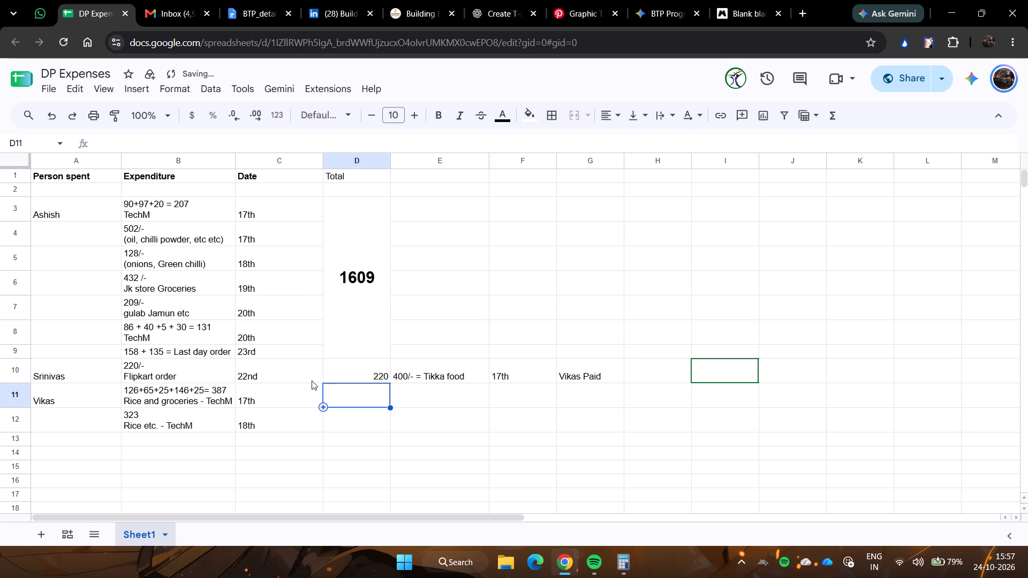
Center Srinivas's total in D10 horizontally.
left_click(361, 370)
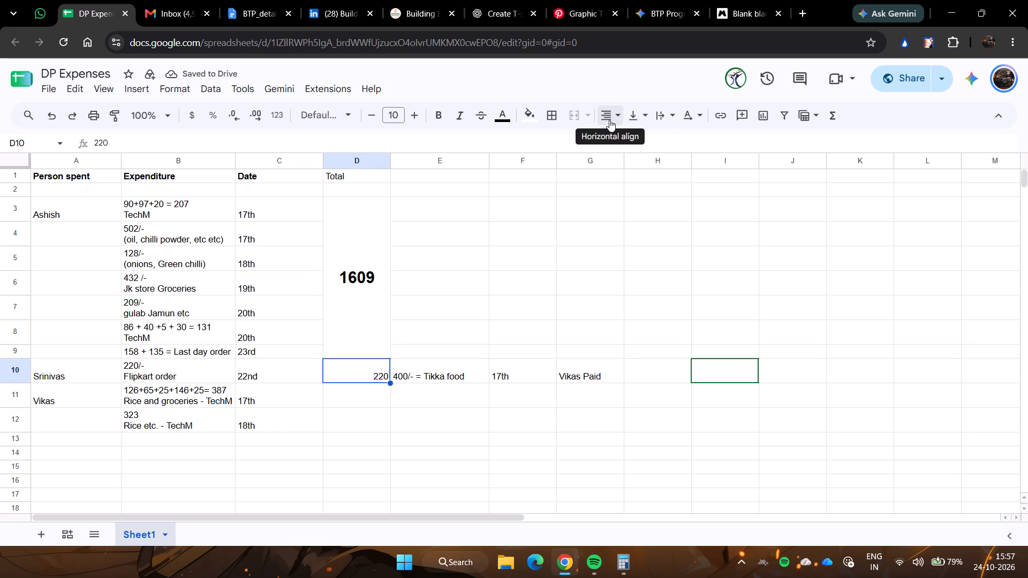
left_click(606, 115)
left_click(638, 139)
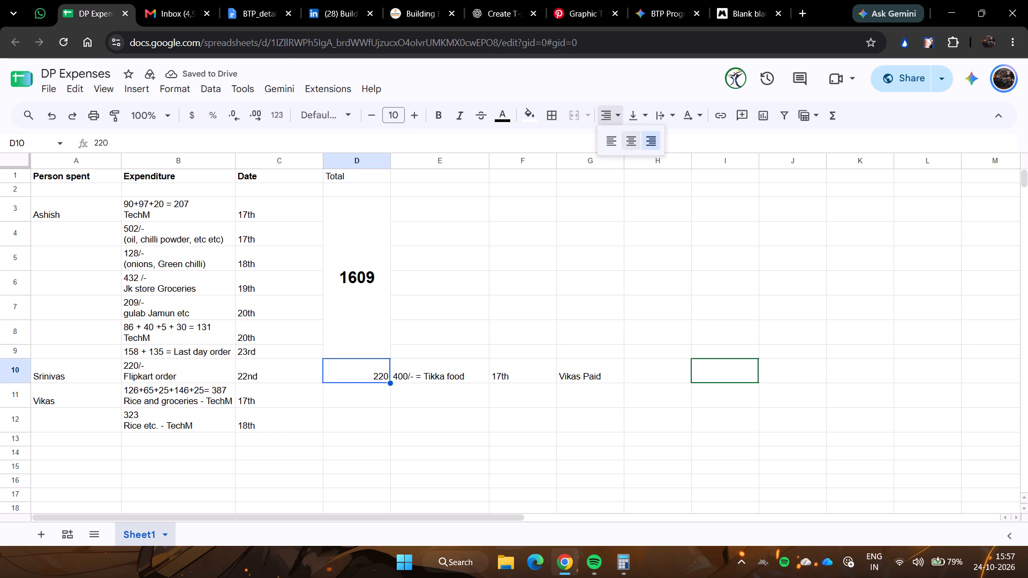
Center Srinivas's total in D10 vertically.
left_click(633, 116)
left_click(660, 137)
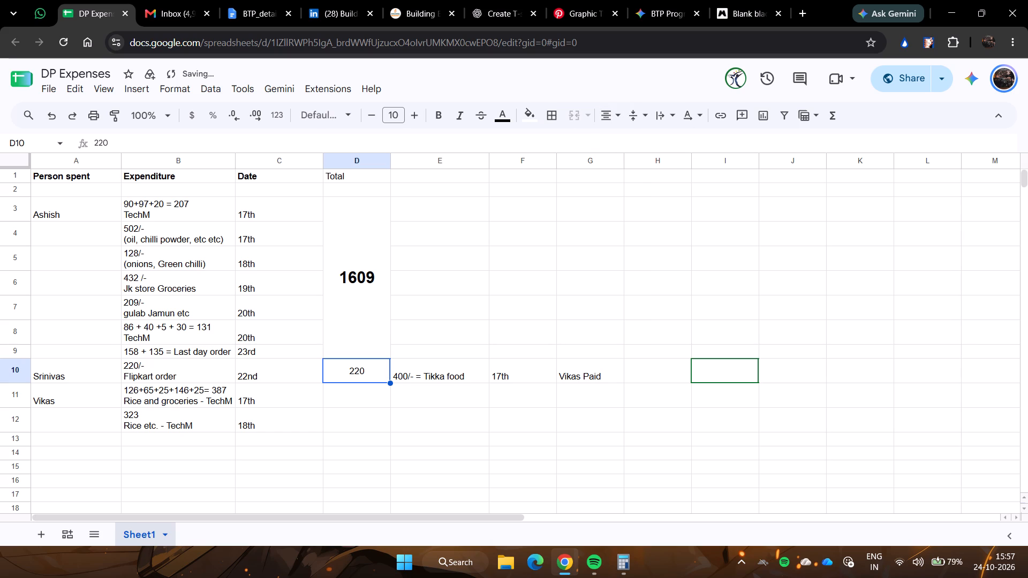
Make Srinivas's total in D10 bold and set its font size to 18.
left_click(441, 119)
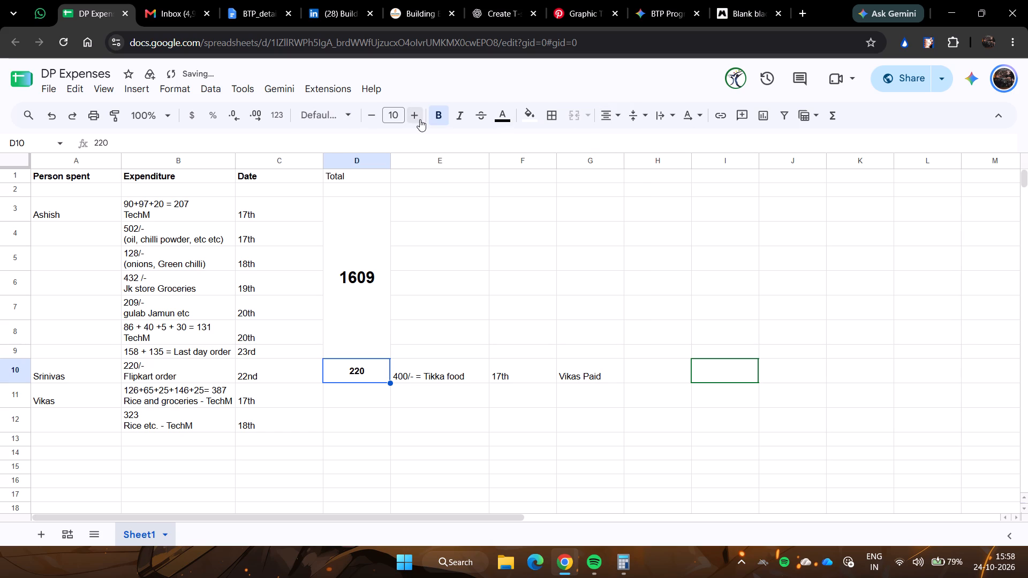
triple_click(420, 119)
double_click(420, 119)
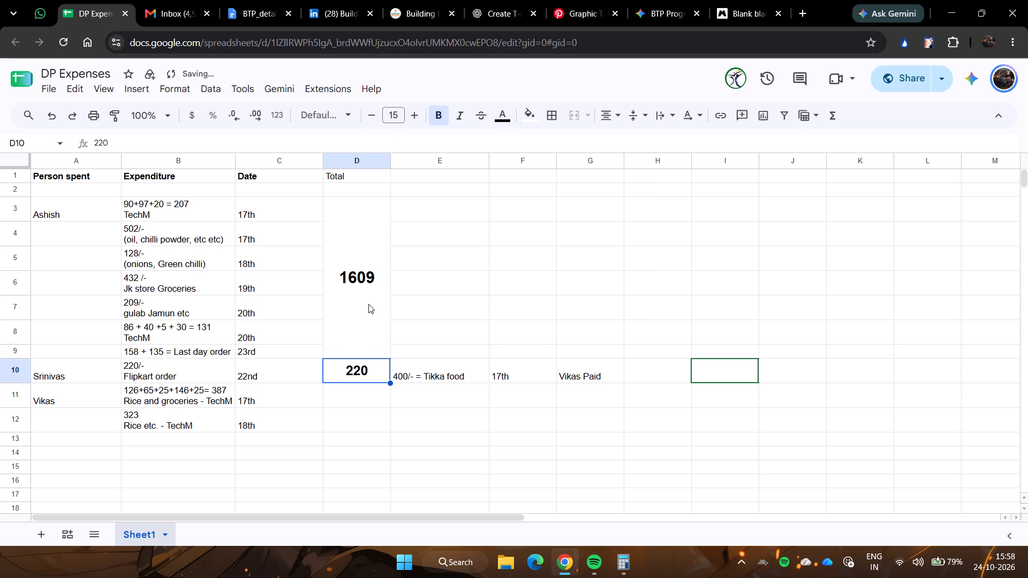
left_click(368, 304)
left_click(368, 370)
double_click(415, 118)
left_click(415, 118)
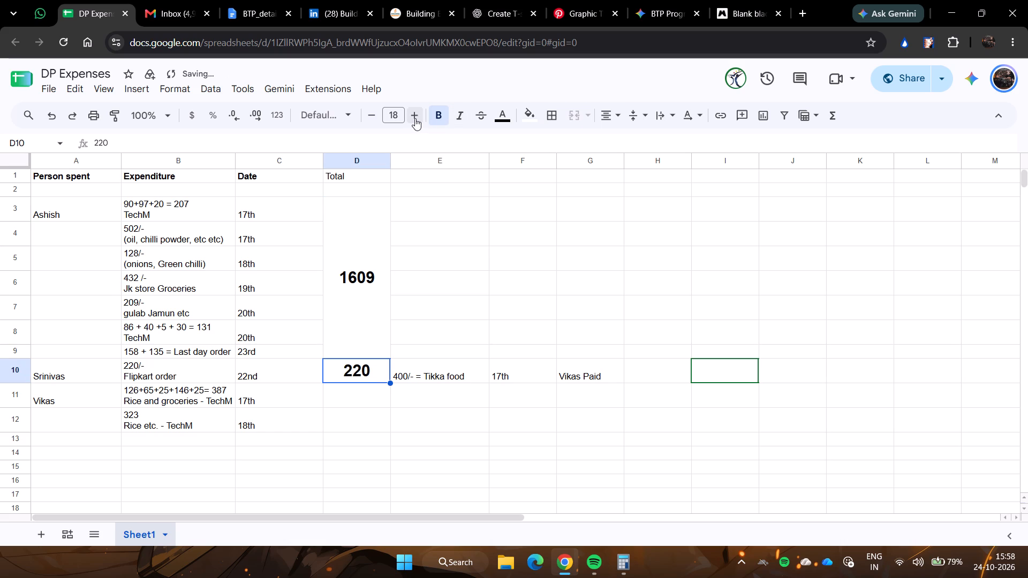
Merge cells D11:D12 beside Vikas's expenses and center the merged cell's content horizontally and vertically.
left_click_drag(369, 392, 373, 414)
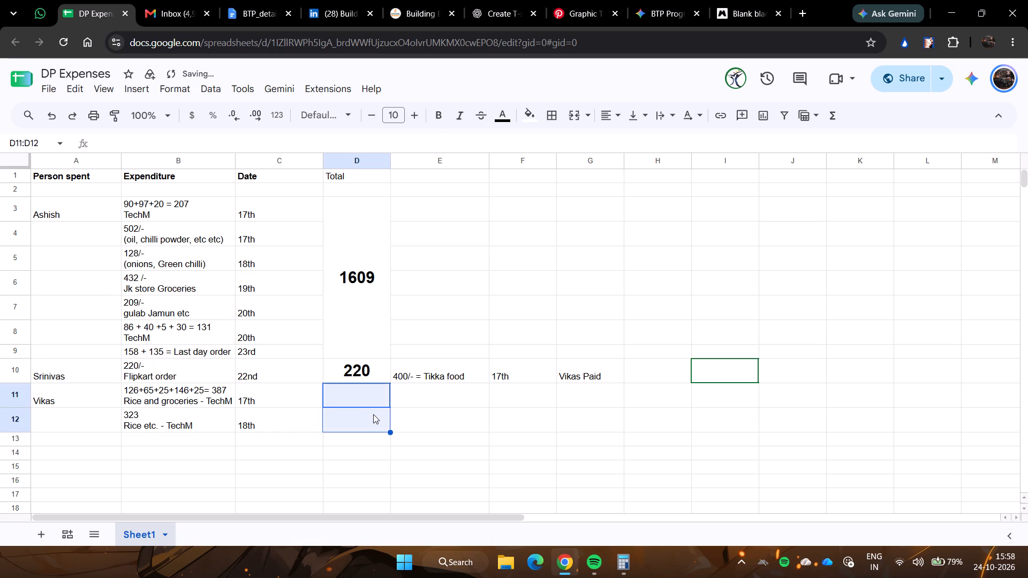
left_click(576, 120)
left_click(608, 117)
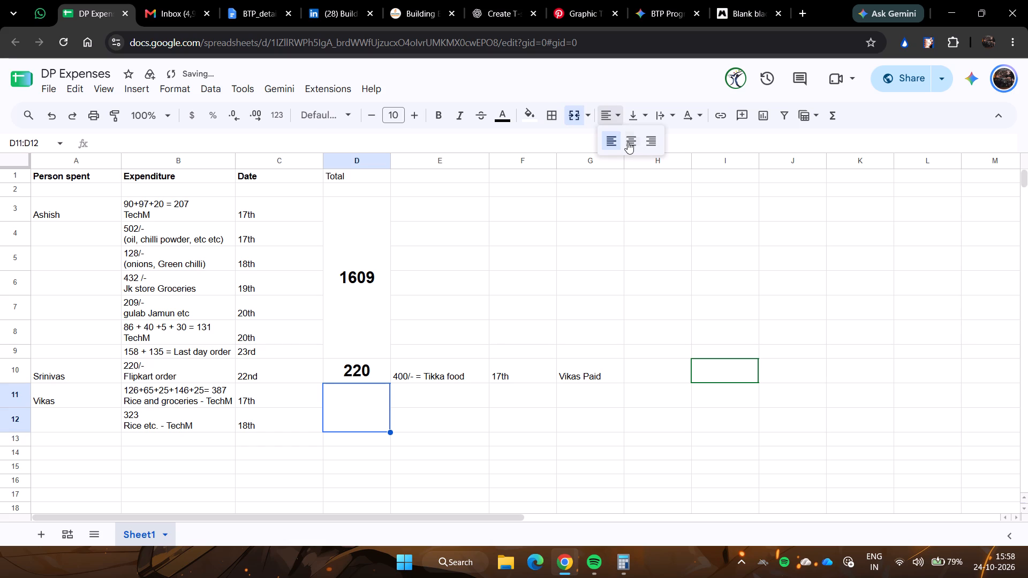
left_click(628, 142)
left_click(626, 113)
left_click(657, 146)
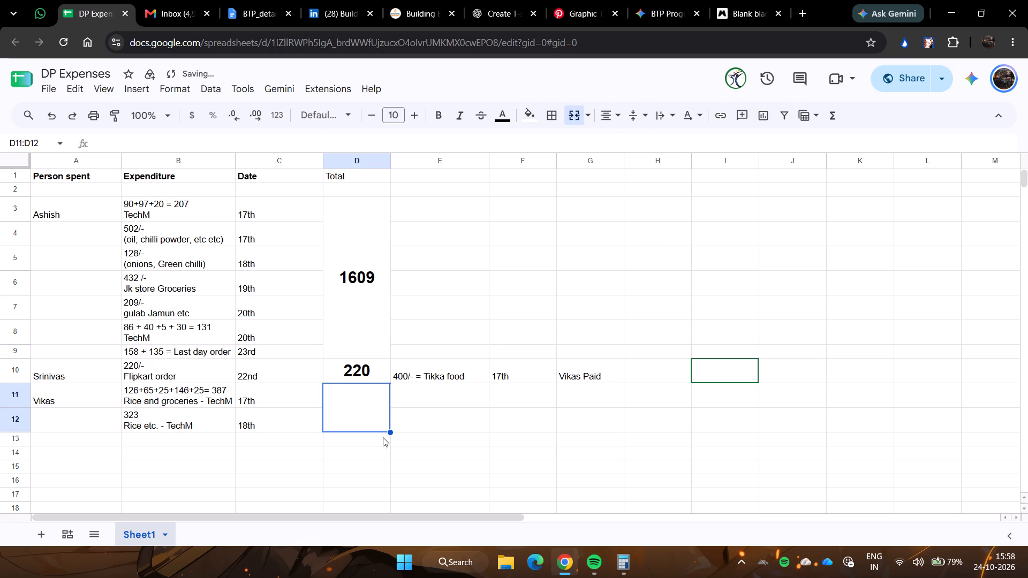
Enter 710 as Vikas's total in the merged cell D11:D12, keeping it vertically centered.
type("710")
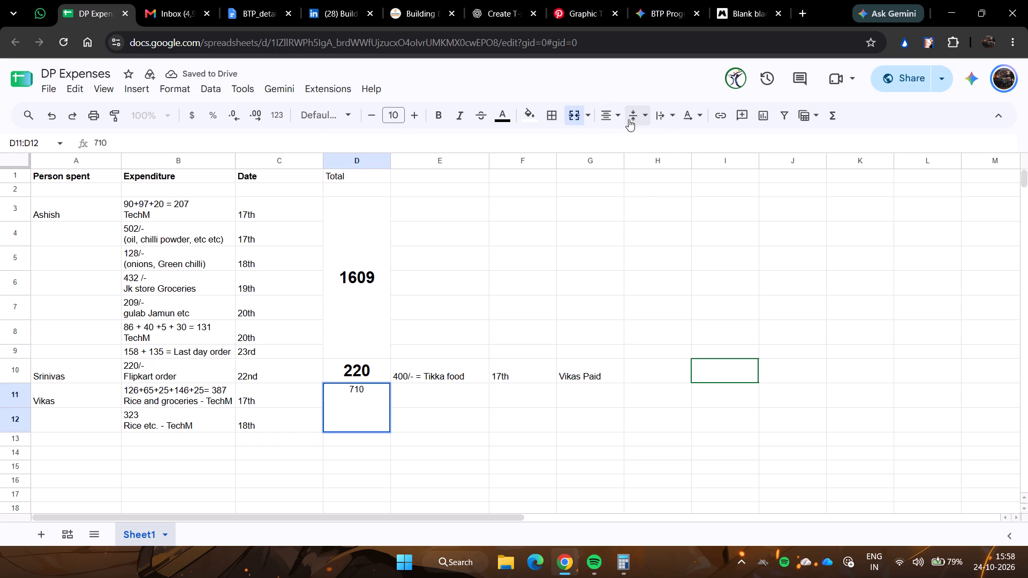
left_click(624, 116)
left_click(656, 139)
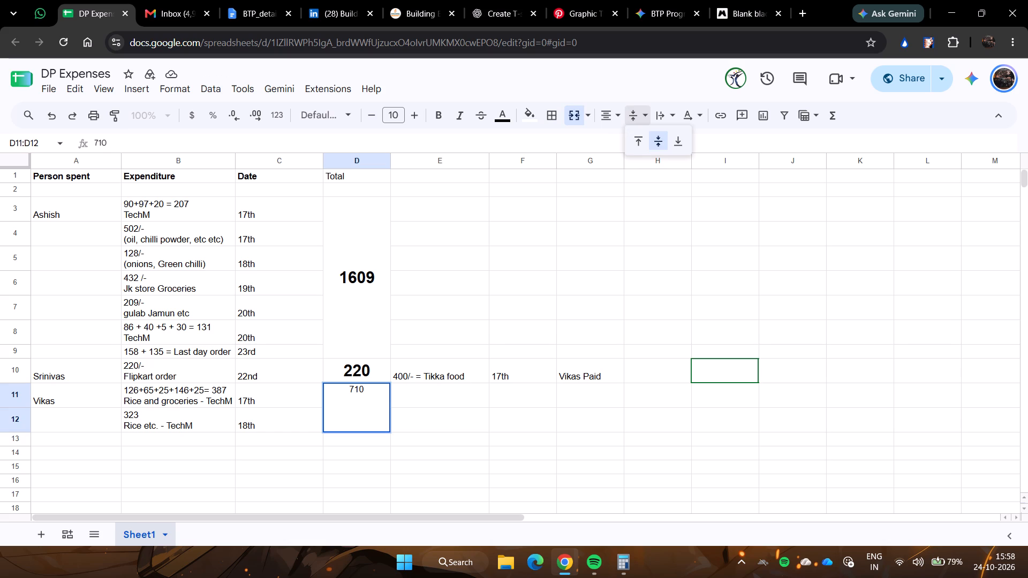
Make Vikas's total in the merged cell D11:D12 bold and set its font size to 18.
left_click(443, 117)
triple_click(411, 116)
triple_click(411, 116)
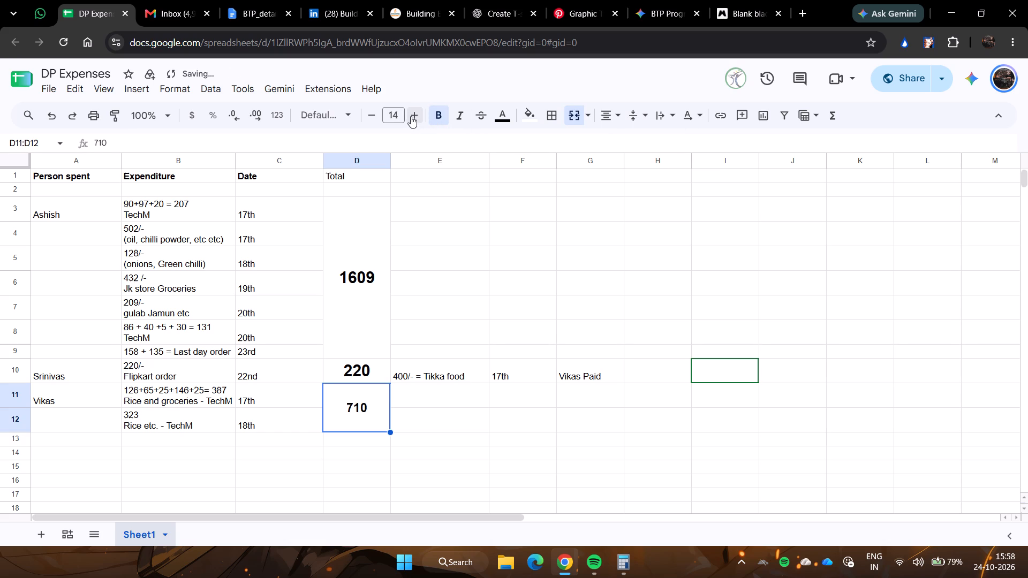
double_click(411, 116)
left_click(488, 287)
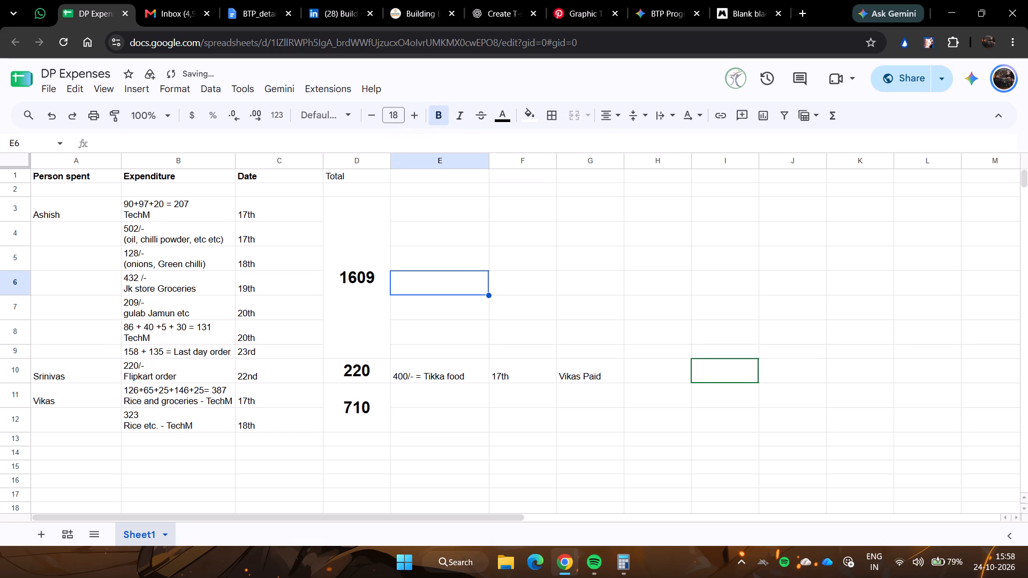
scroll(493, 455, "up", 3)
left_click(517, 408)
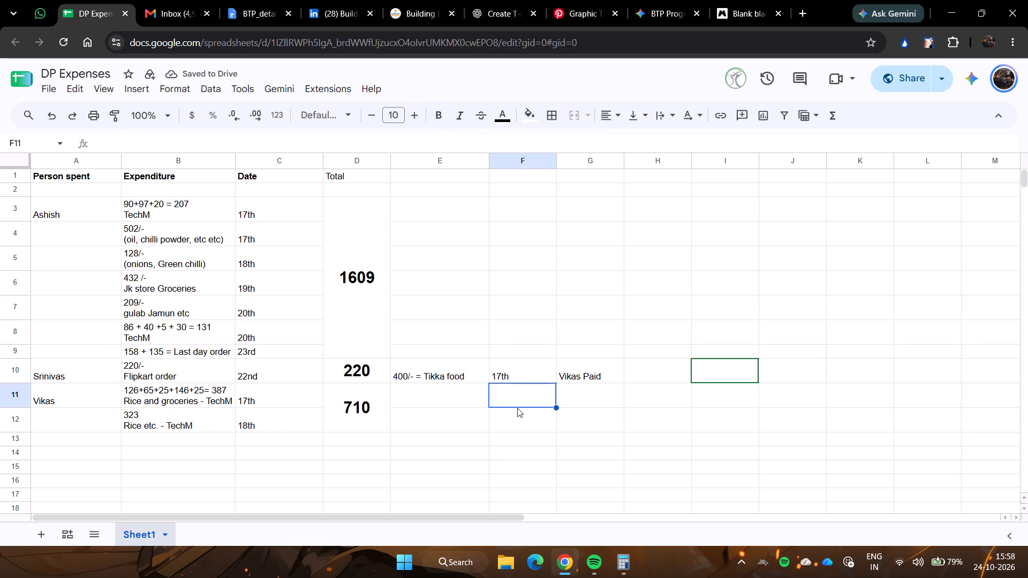